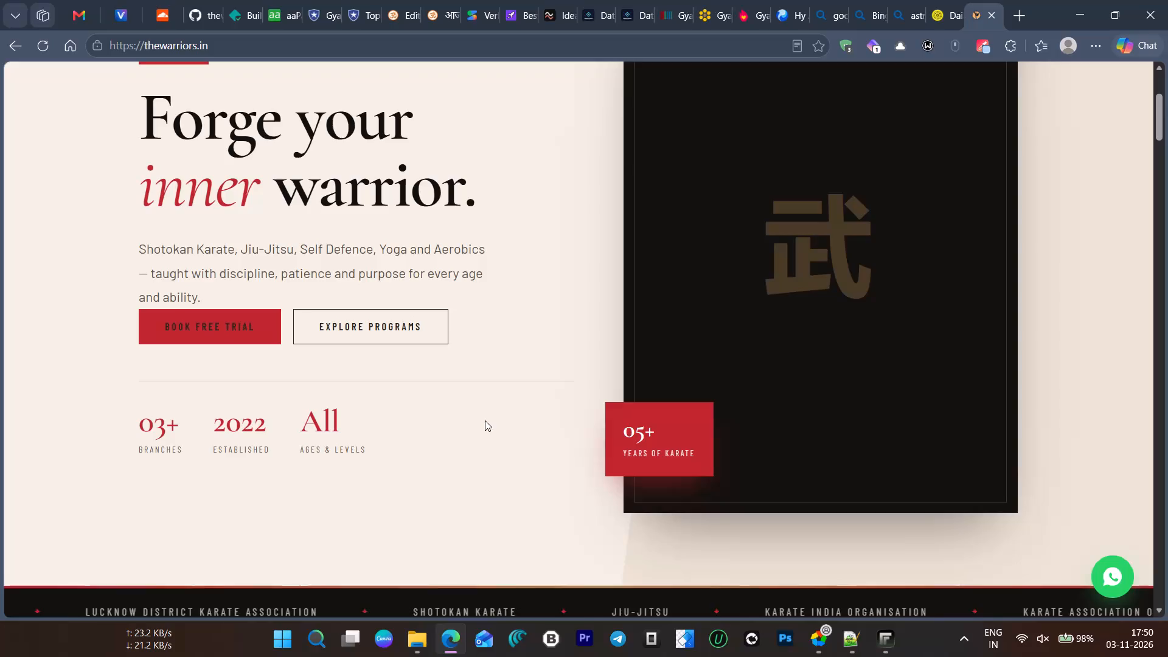
Review The Warriors homepage, from the hero section through the Who We Are section.
scroll(485, 420, down, 6)
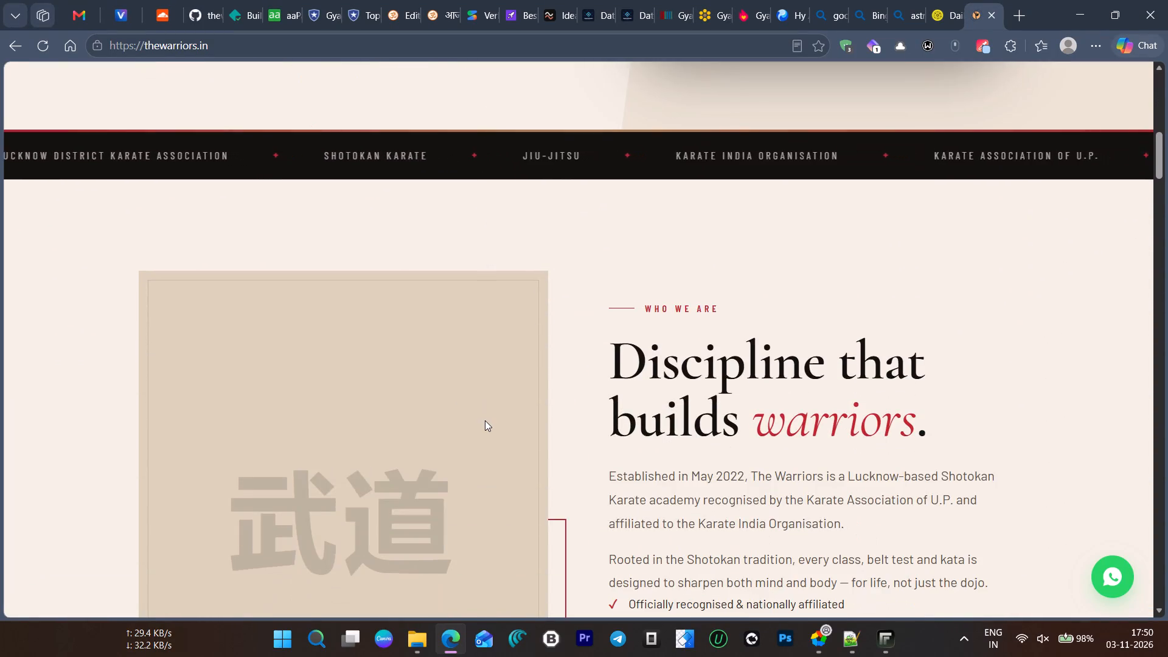
scroll(485, 420, down, 4)
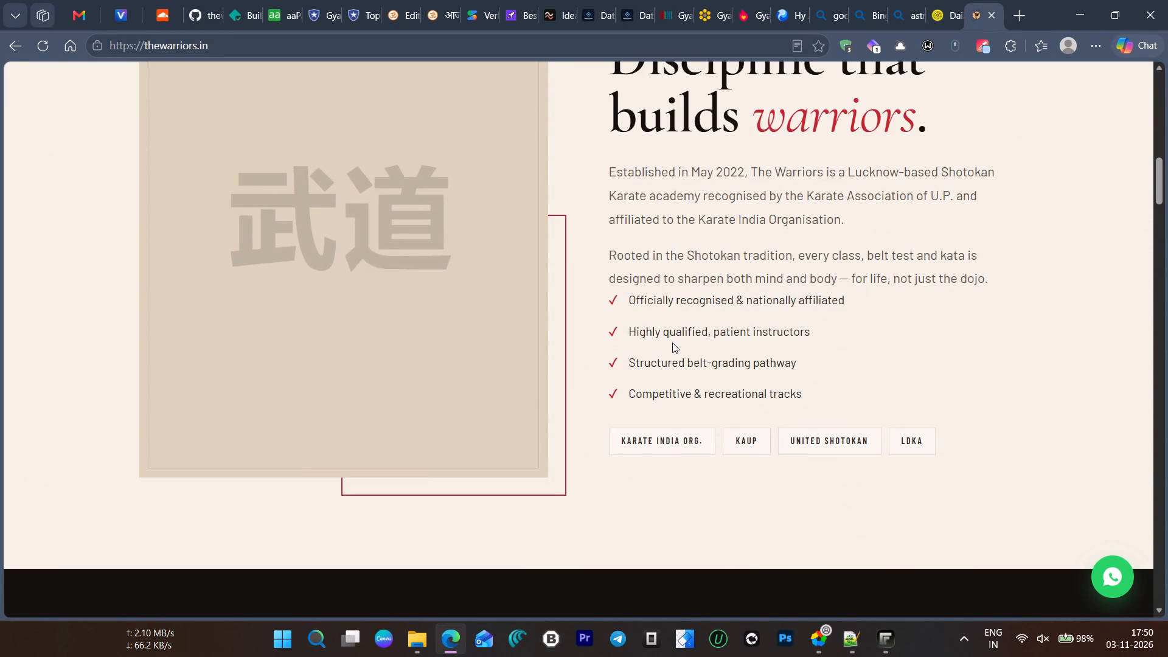
scroll(672, 342, down, 1)
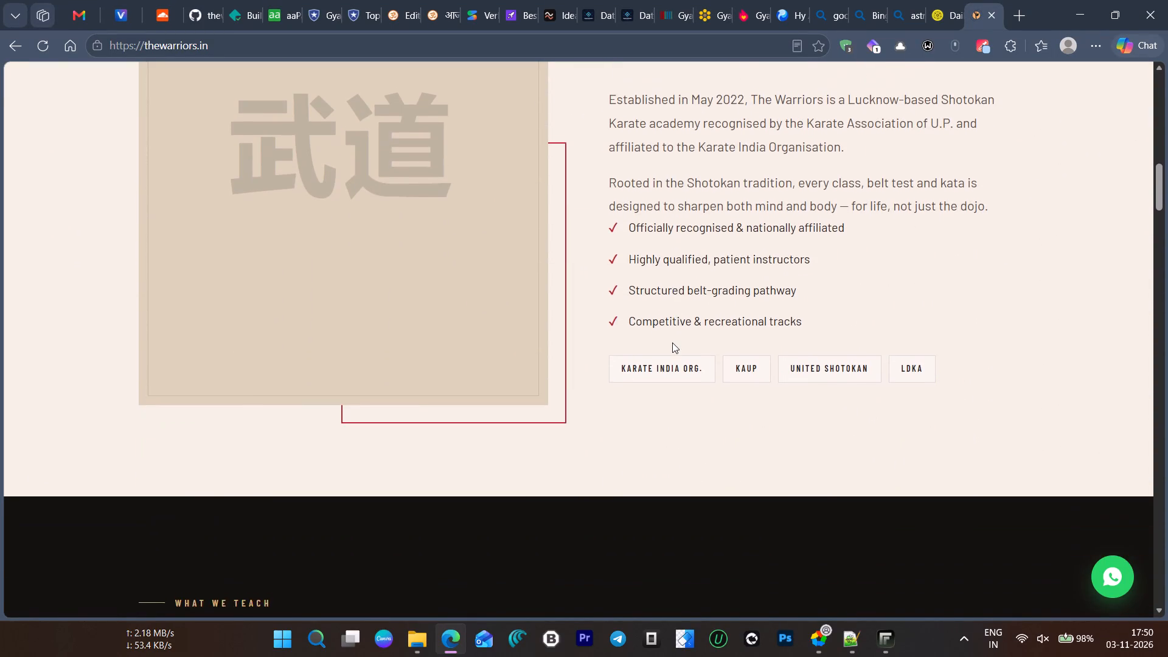
scroll(672, 342, up, 3)
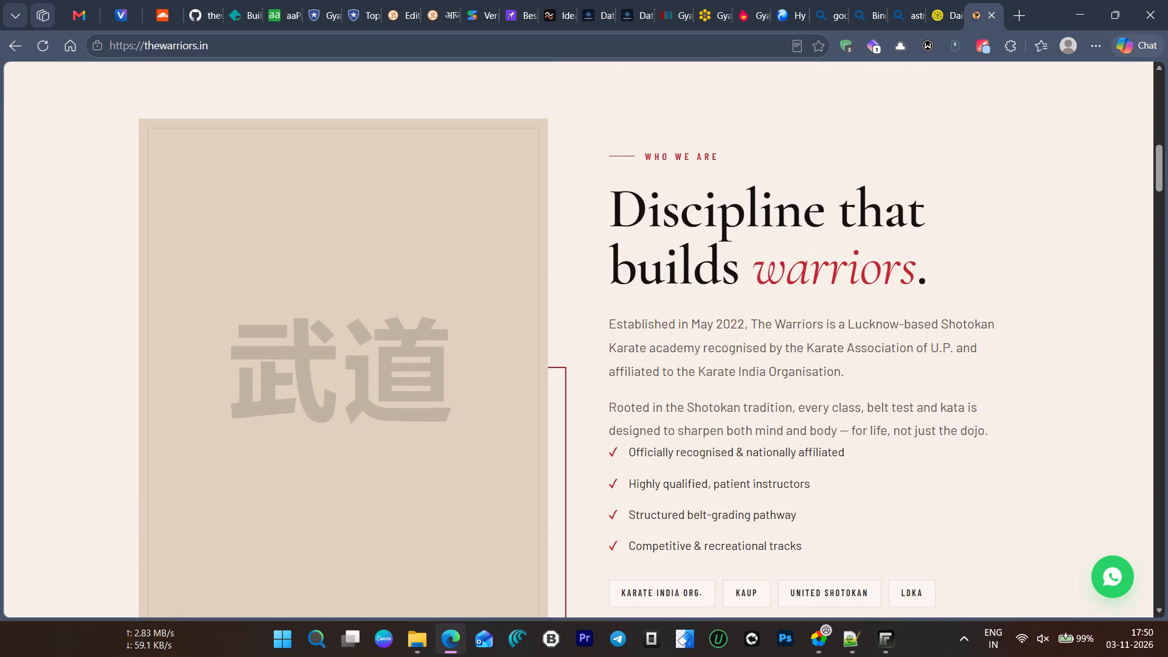
scroll(672, 342, up, 2)
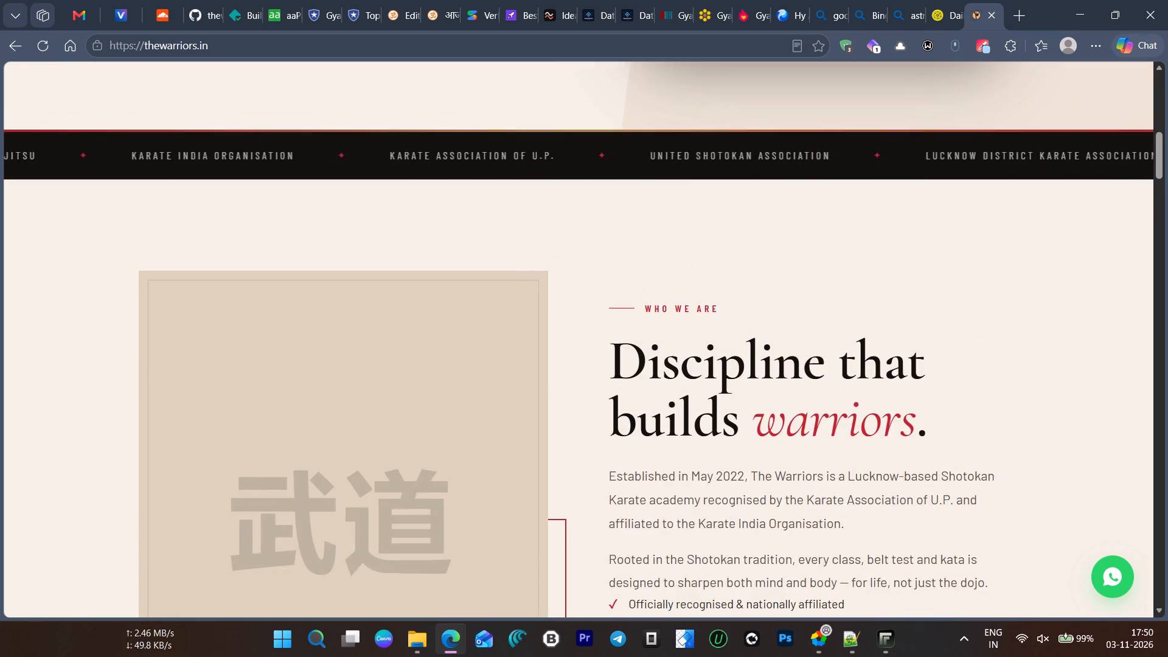
scroll(672, 342, up, 9)
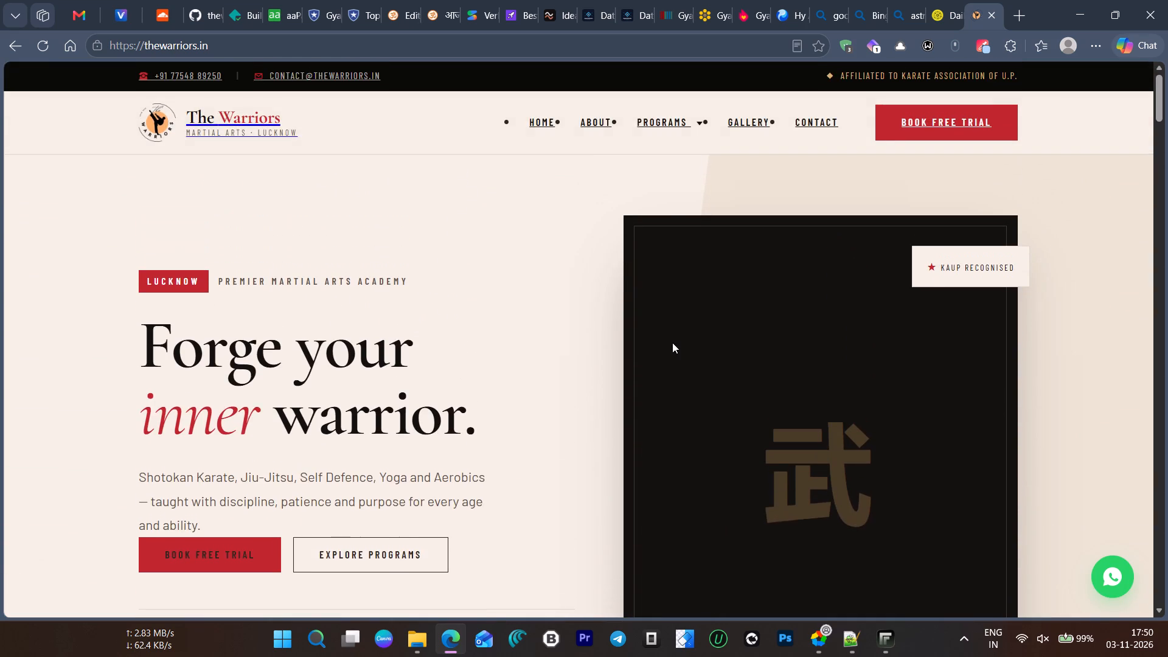
scroll(672, 342, down, 2)
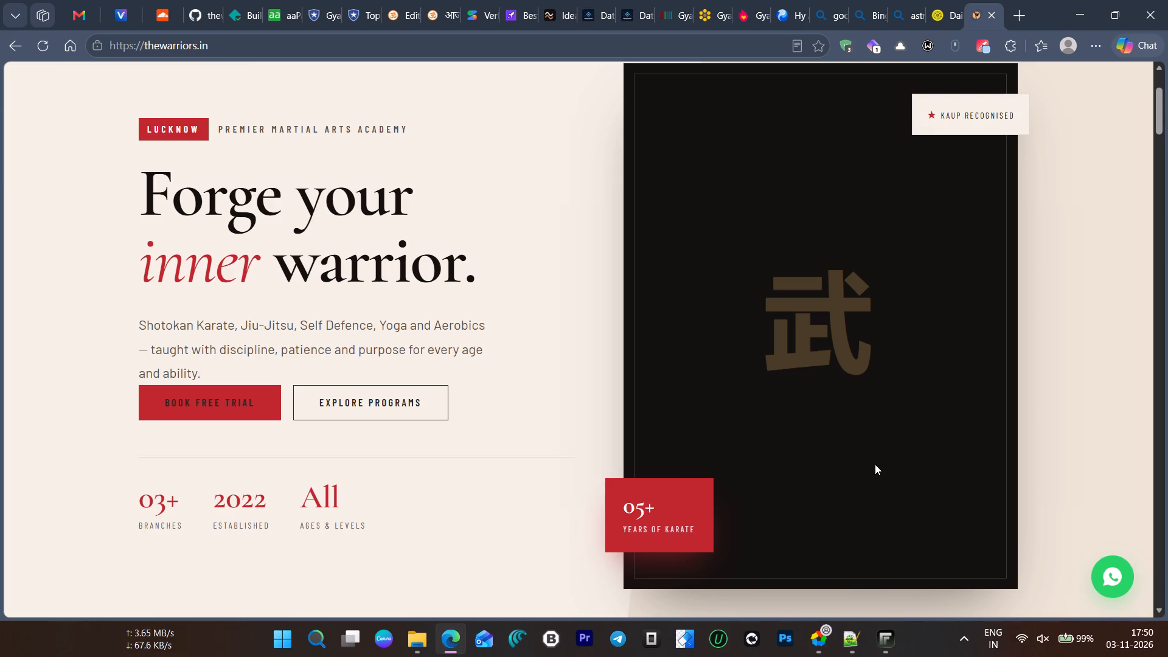
Open the Yoga & Breathwork program, review the other disciplines on the programs page, and close The Warriors site.
scroll(878, 461, up, 5)
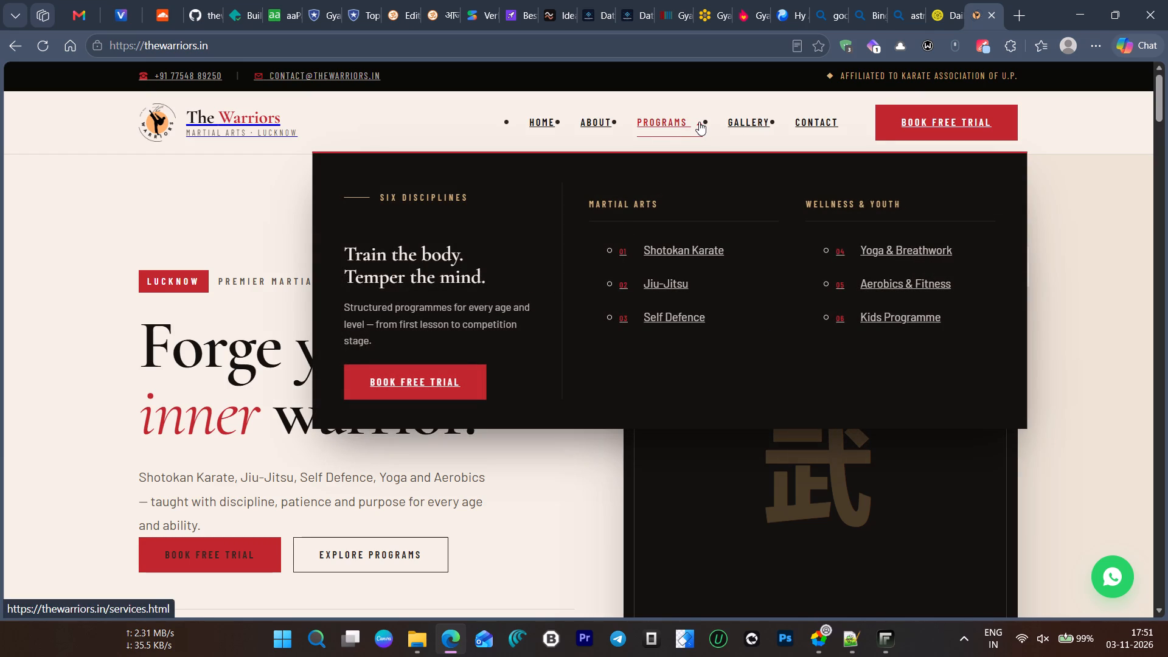
click(900, 251)
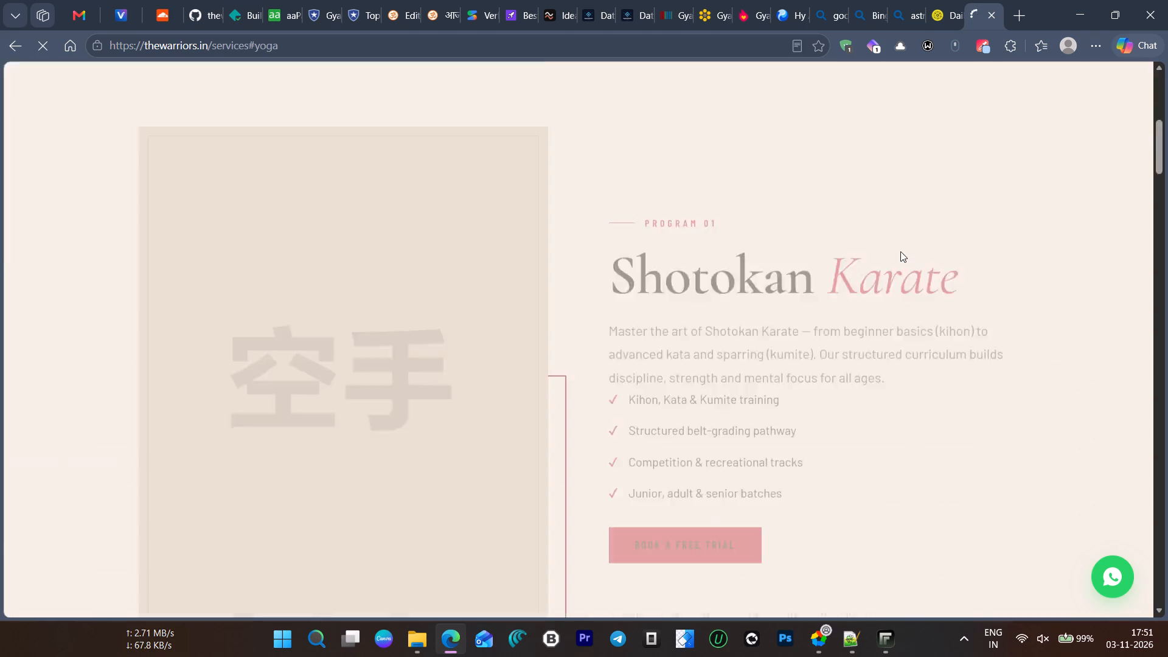
scroll(901, 252, down, 2)
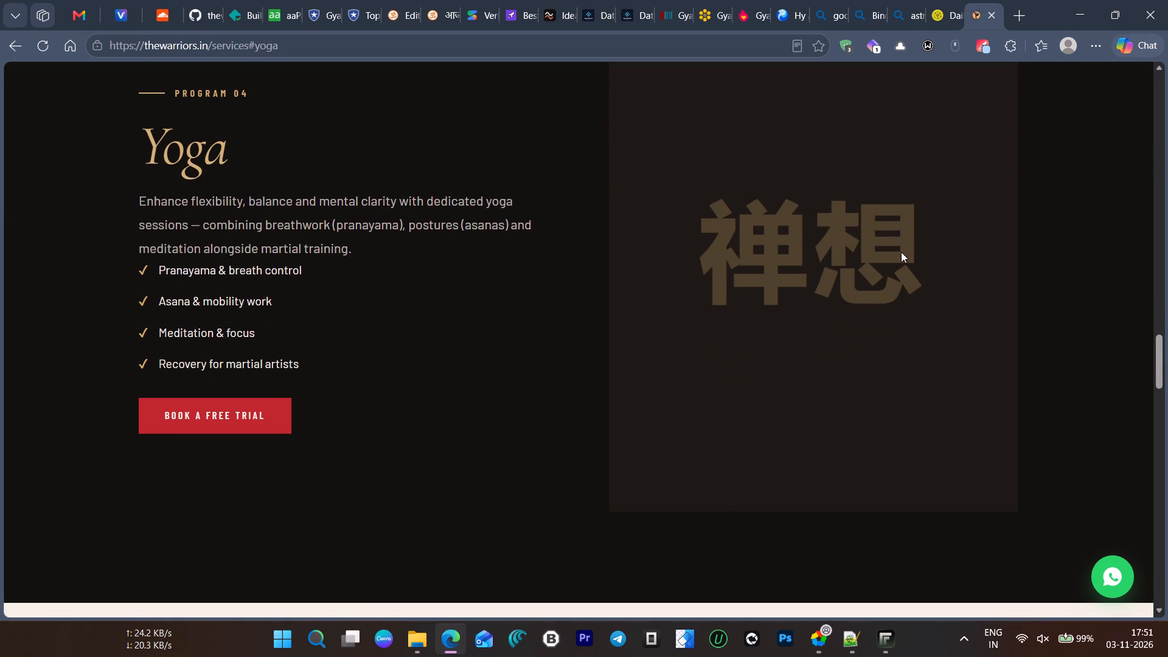
scroll(901, 252, up, 11)
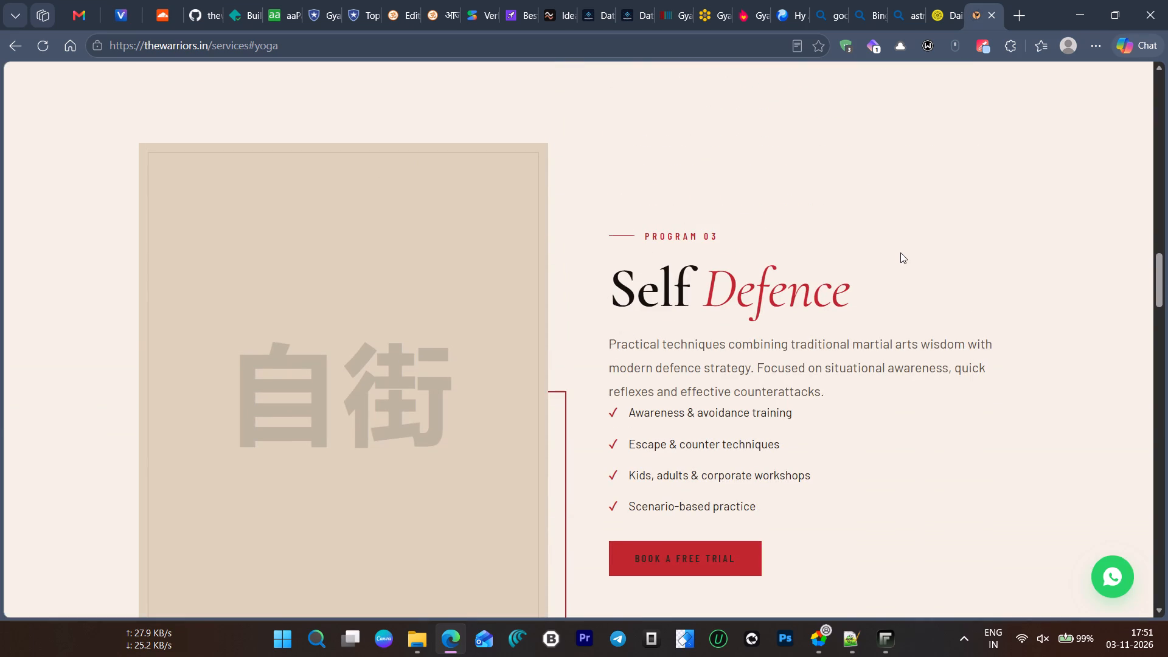
scroll(839, 324, up, 4)
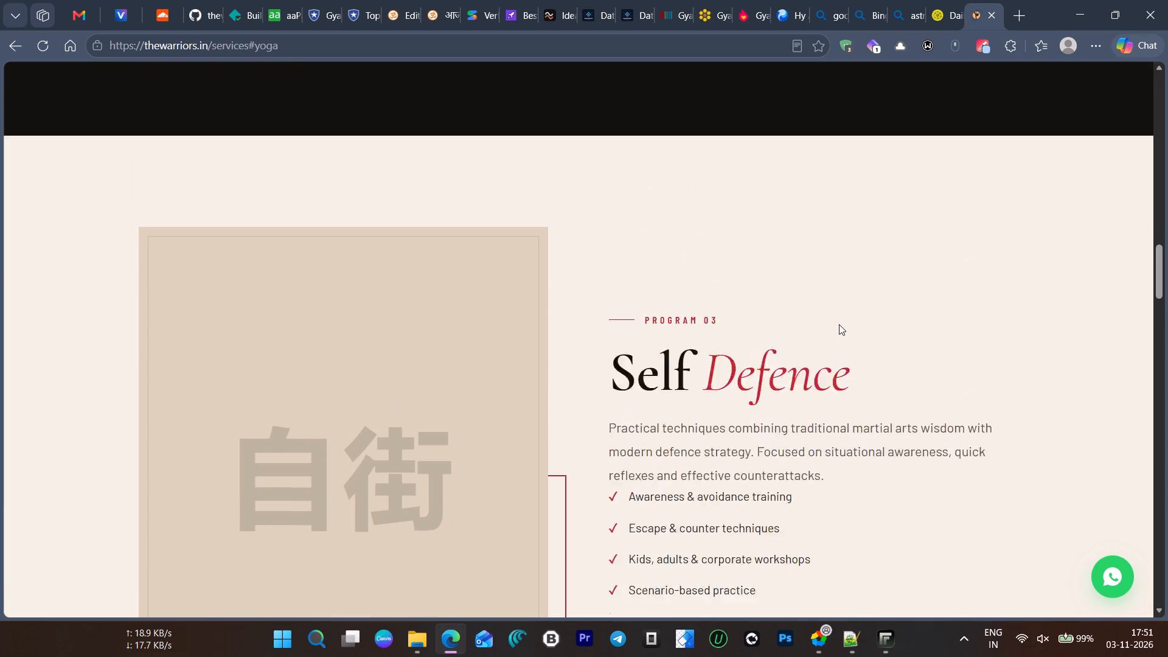
scroll(839, 324, up, 8)
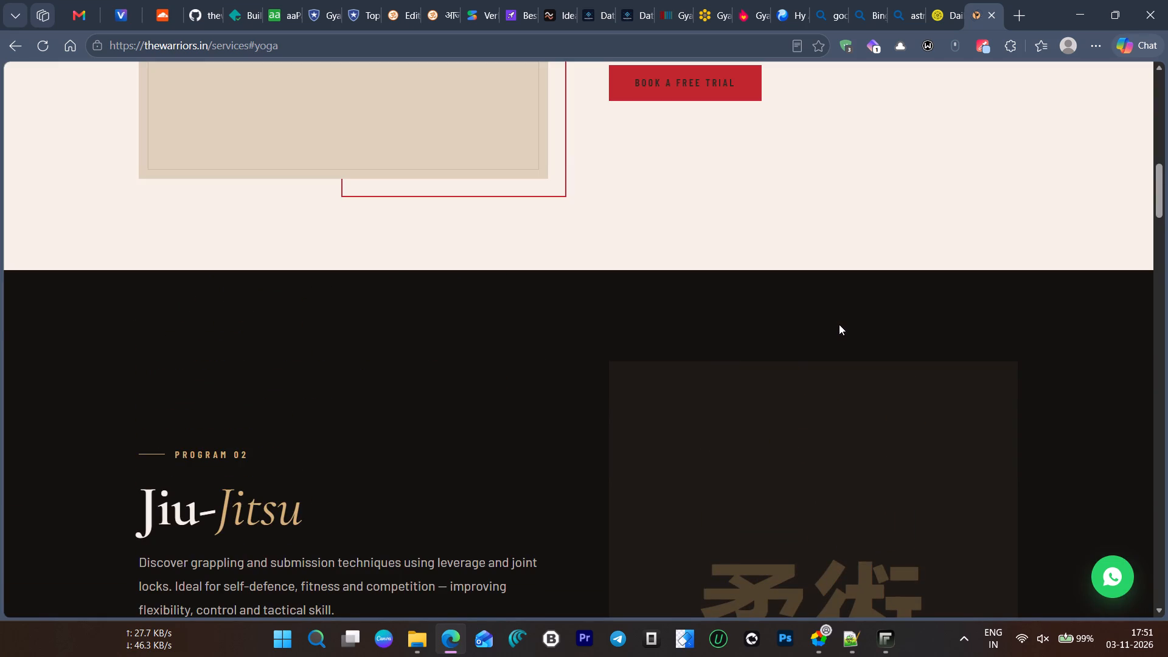
scroll(839, 324, up, 16)
scroll(839, 324, up, 7)
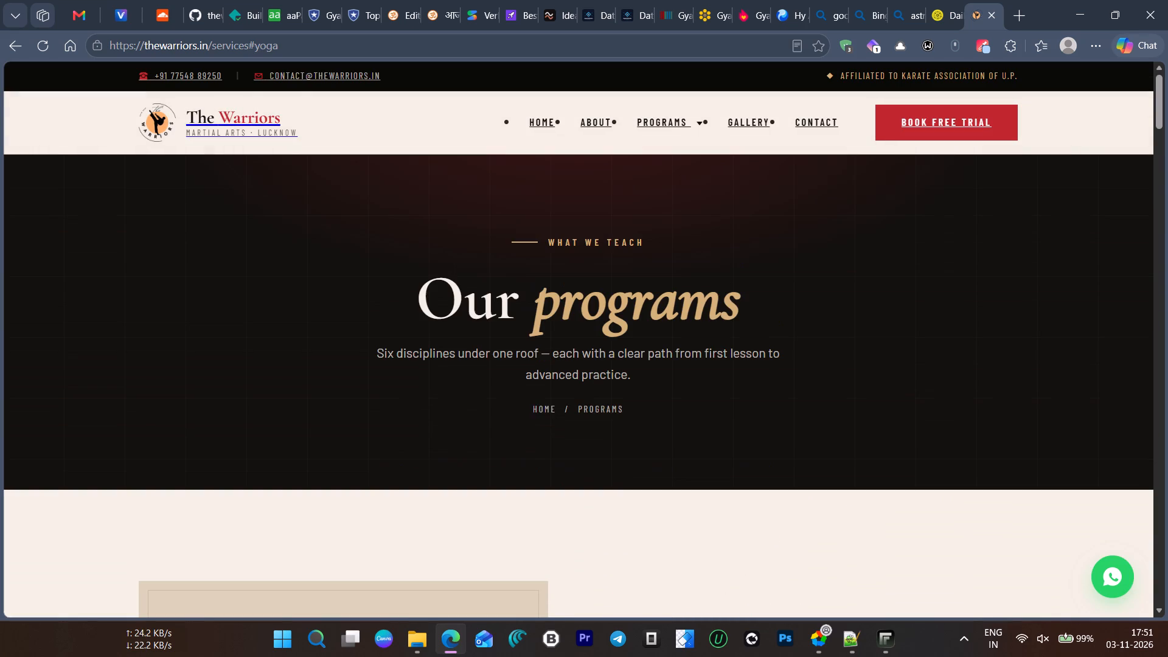
scroll(839, 324, down, 7)
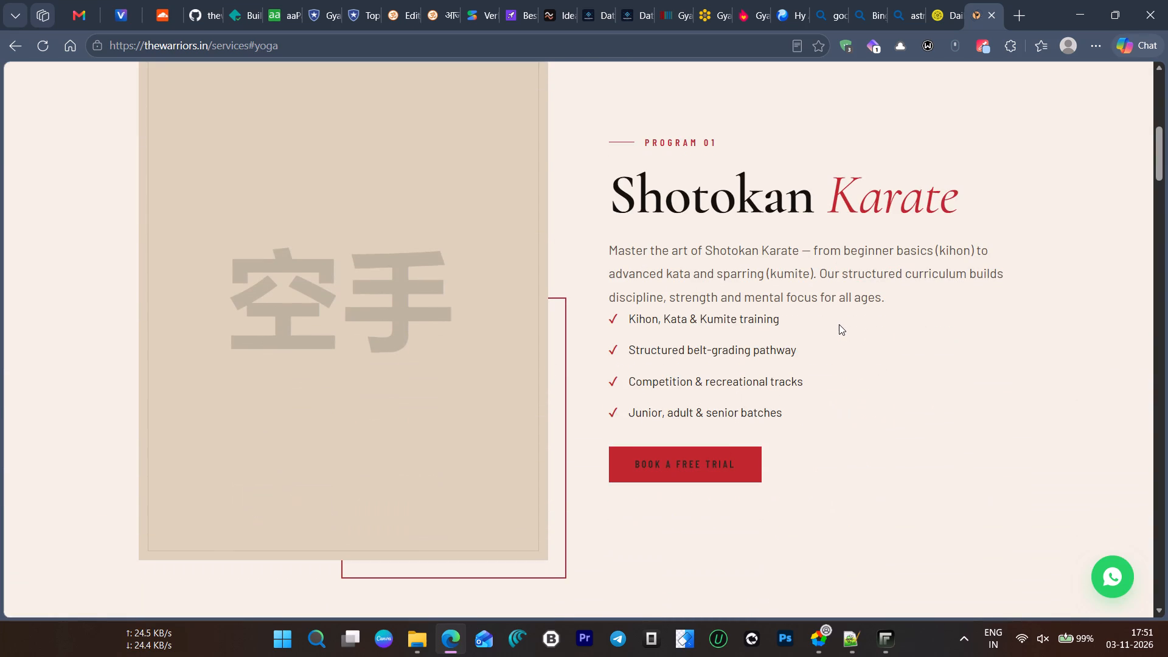
scroll(839, 324, up, 13)
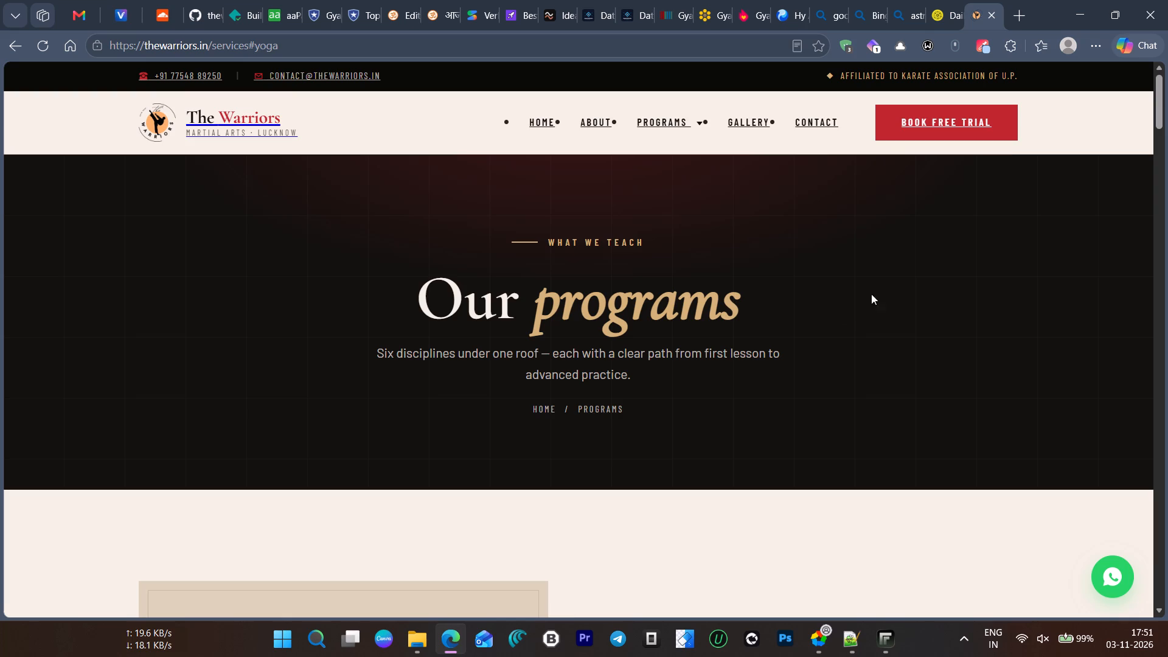
click(993, 16)
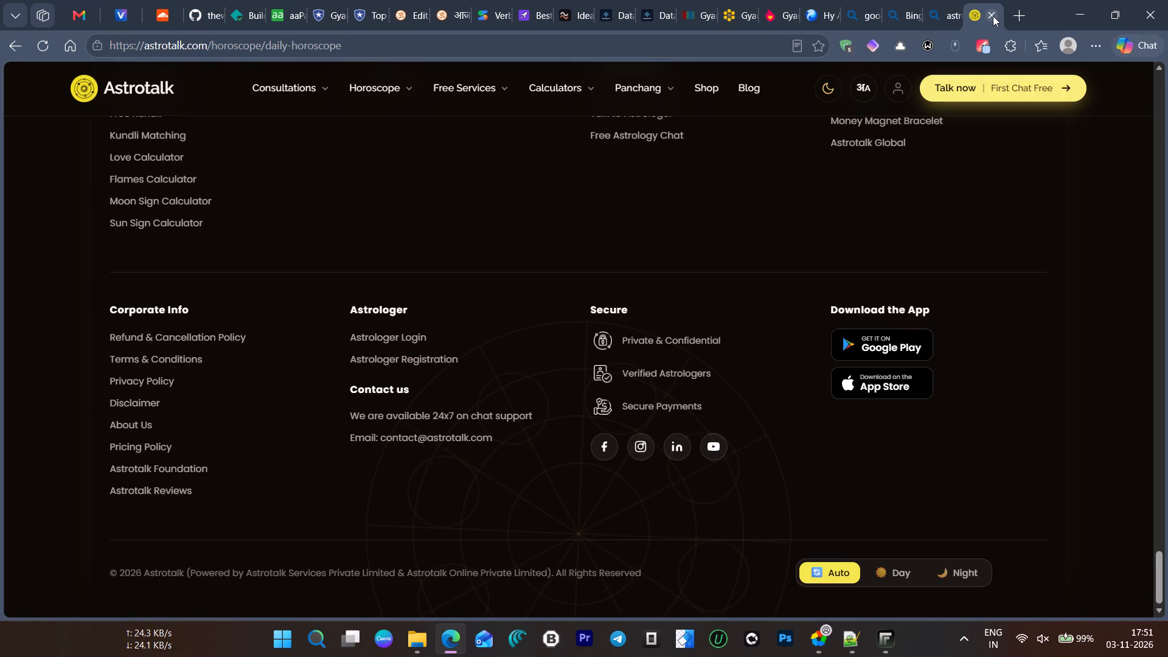
Examine the Astrotalk daily horoscope page from its footer up to the Zodiac Jewellery section.
click(1059, 202)
scroll(375, 493, up, 7)
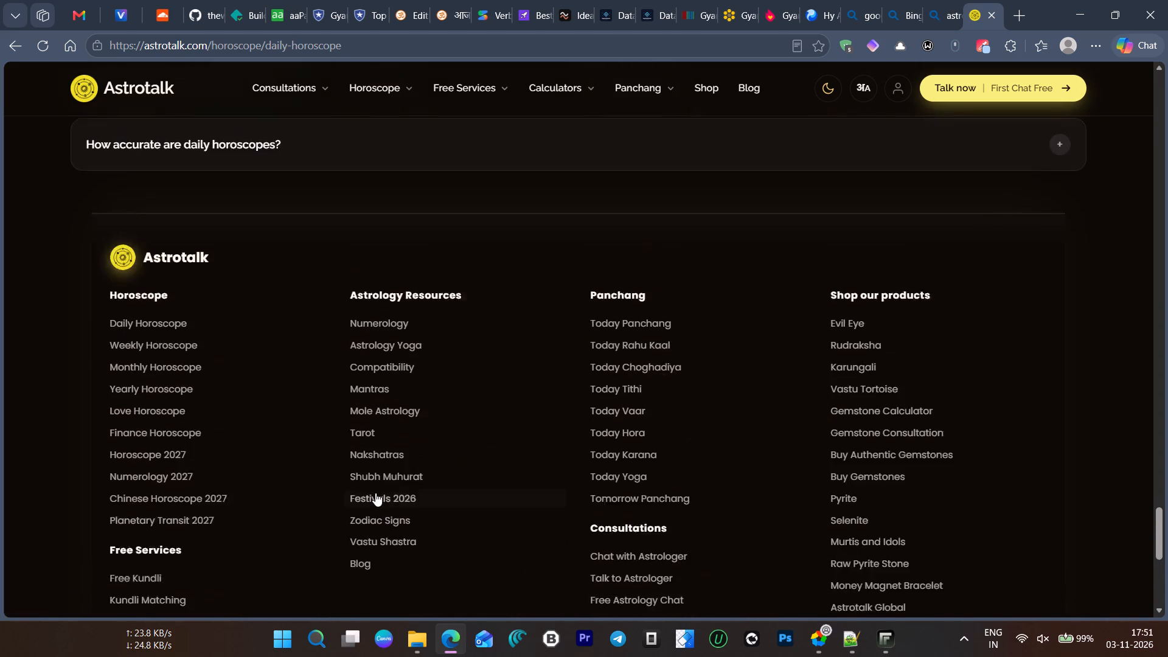
scroll(375, 493, up, 18)
scroll(375, 493, down, 1)
scroll(375, 493, up, 1)
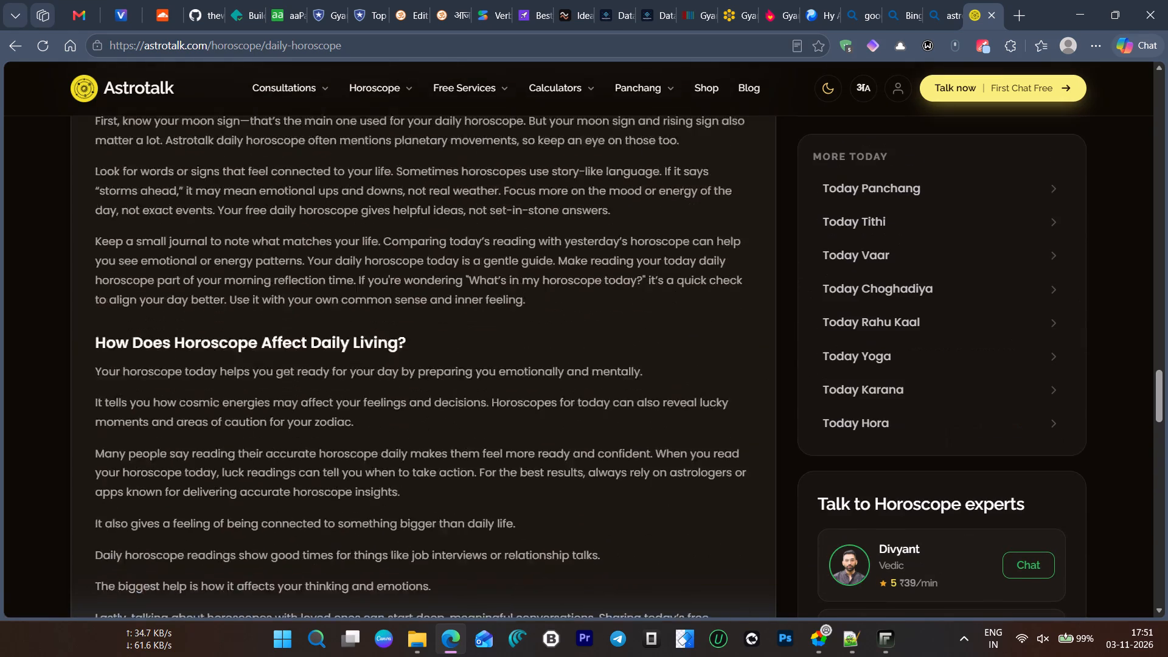
scroll(375, 493, up, 2)
scroll(377, 492, down, 2)
scroll(377, 492, up, 12)
scroll(377, 492, down, 1)
scroll(377, 492, up, 2)
scroll(377, 492, down, 1)
scroll(377, 492, up, 15)
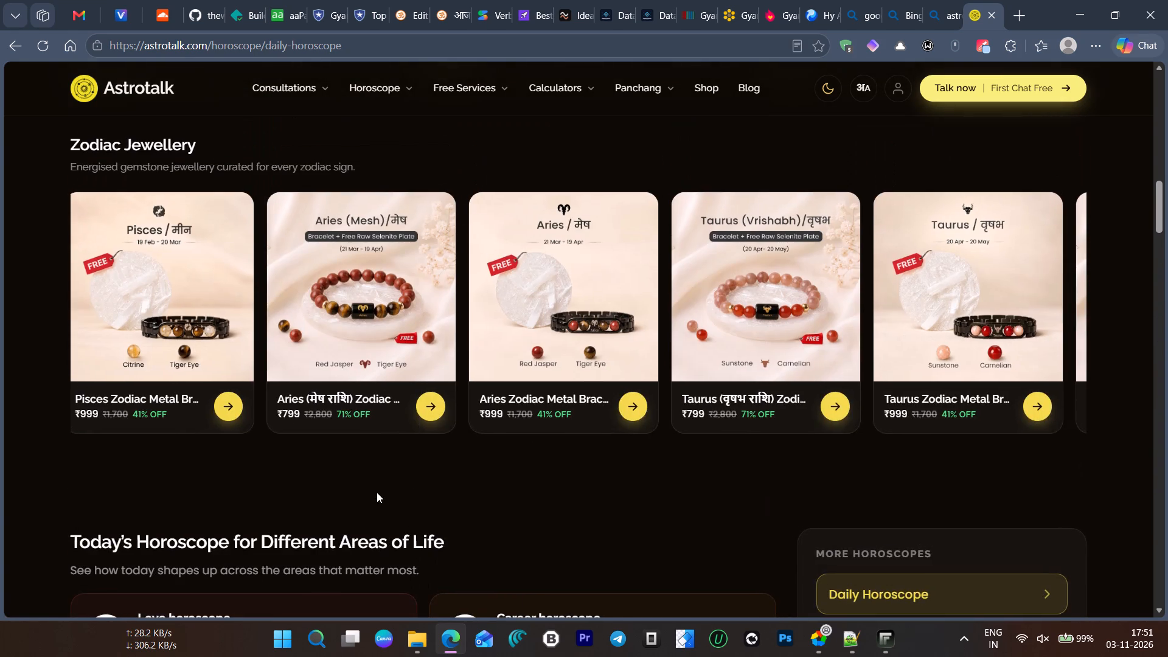
Switch to the Gyan Sagar homepage and close its floating latest-articles (ताज़ा लेख) panel.
click(455, 7)
scroll(692, 408, up, 2)
scroll(692, 408, down, 1)
scroll(692, 408, up, 3)
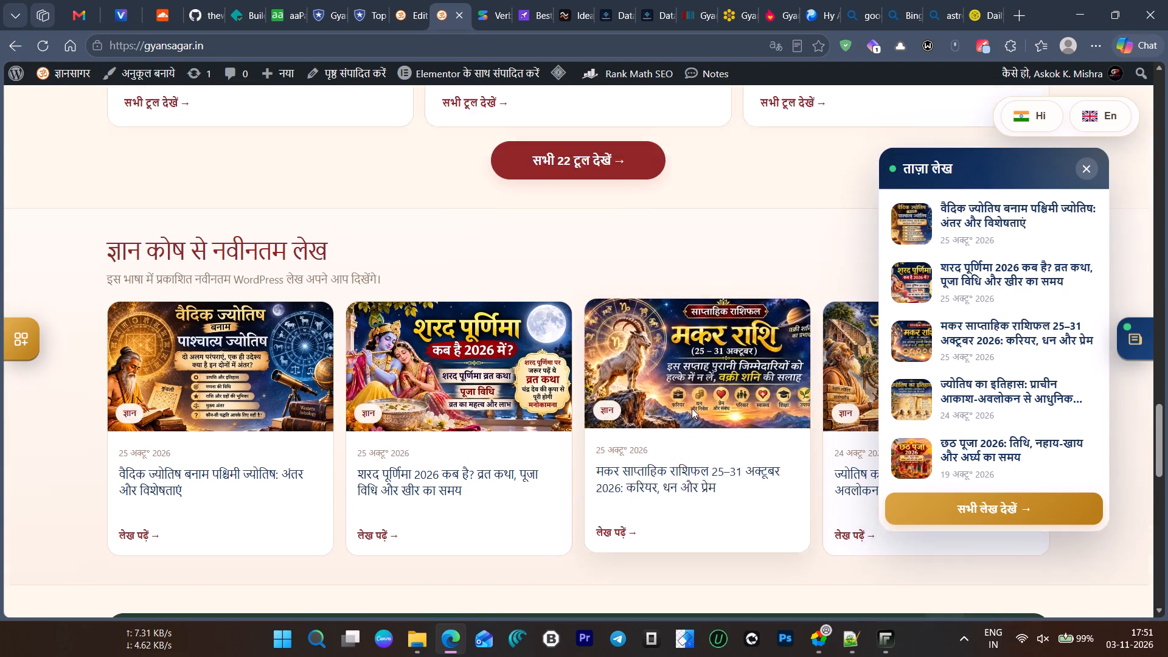
scroll(692, 408, up, 15)
click(1133, 332)
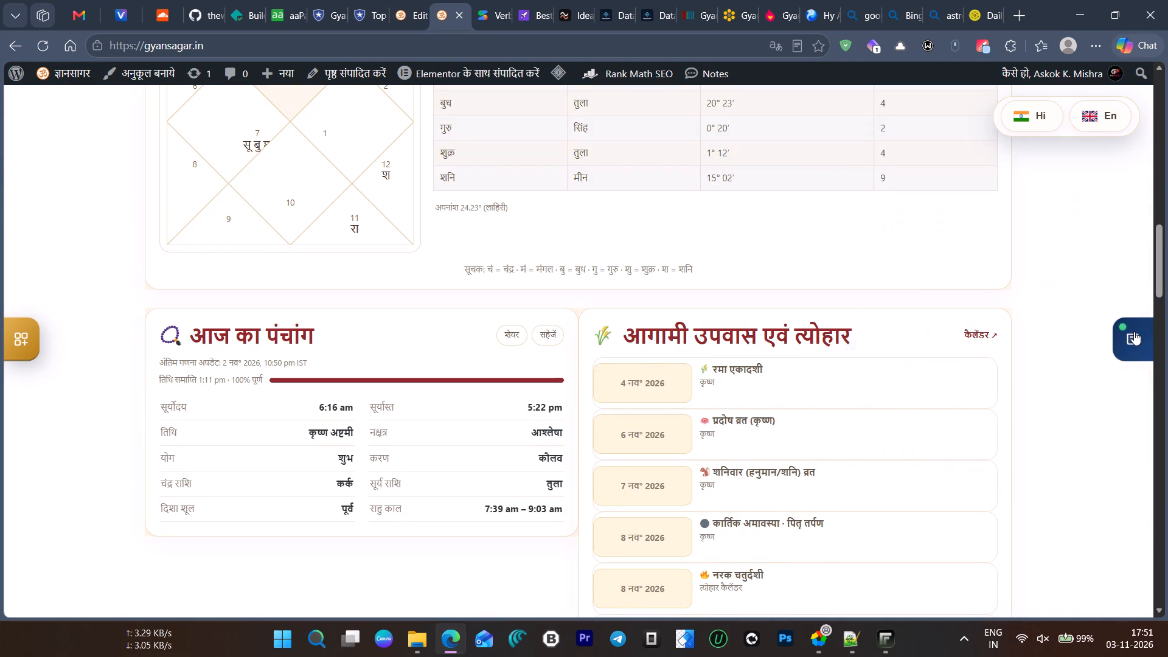
Examine the Gyan Sagar homepage layout from the header and hero through the panchang and FAQ sections to the footer.
scroll(498, 431, up, 10)
scroll(498, 431, down, 1)
scroll(498, 431, up, 12)
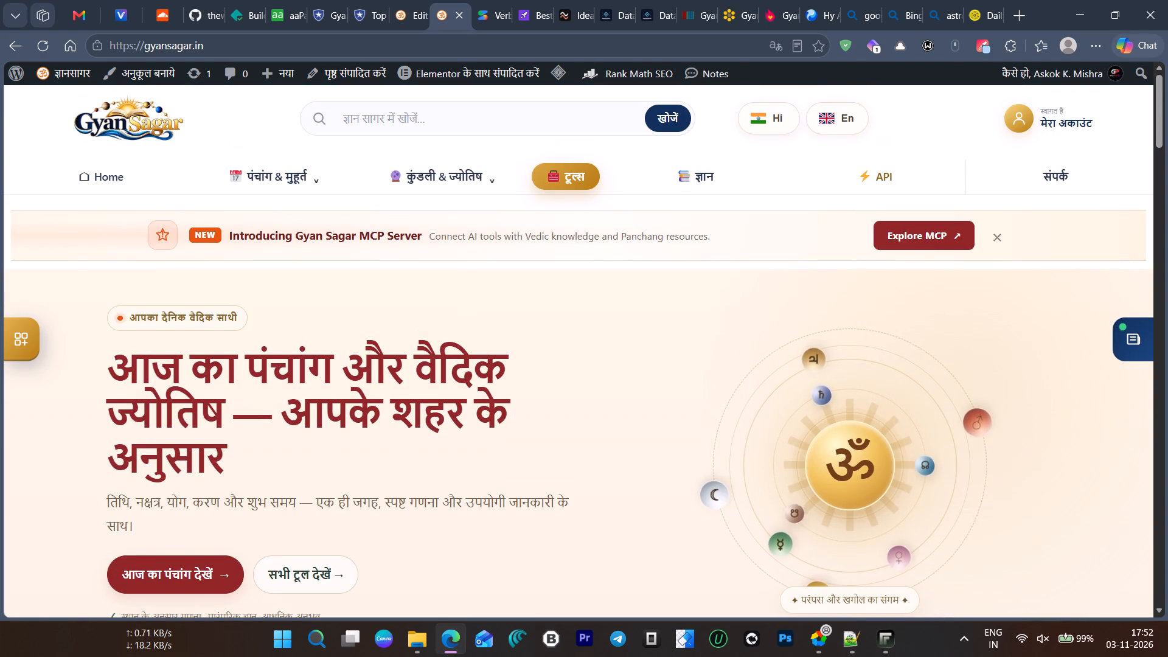
scroll(493, 423, up, 5)
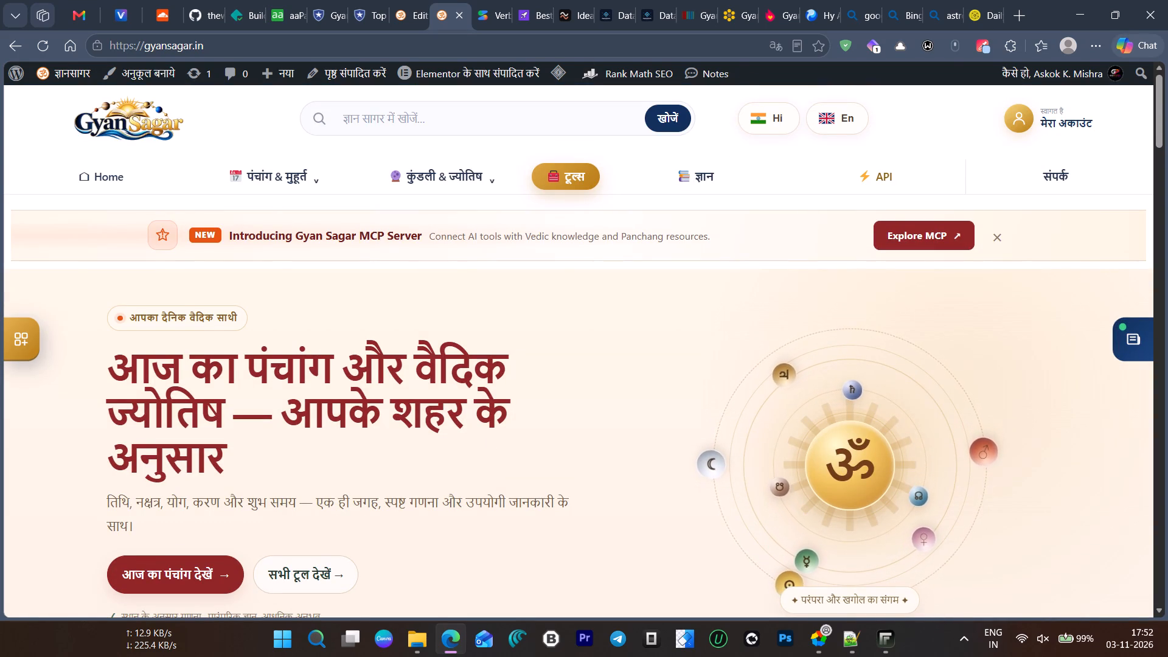
scroll(483, 437, down, 15)
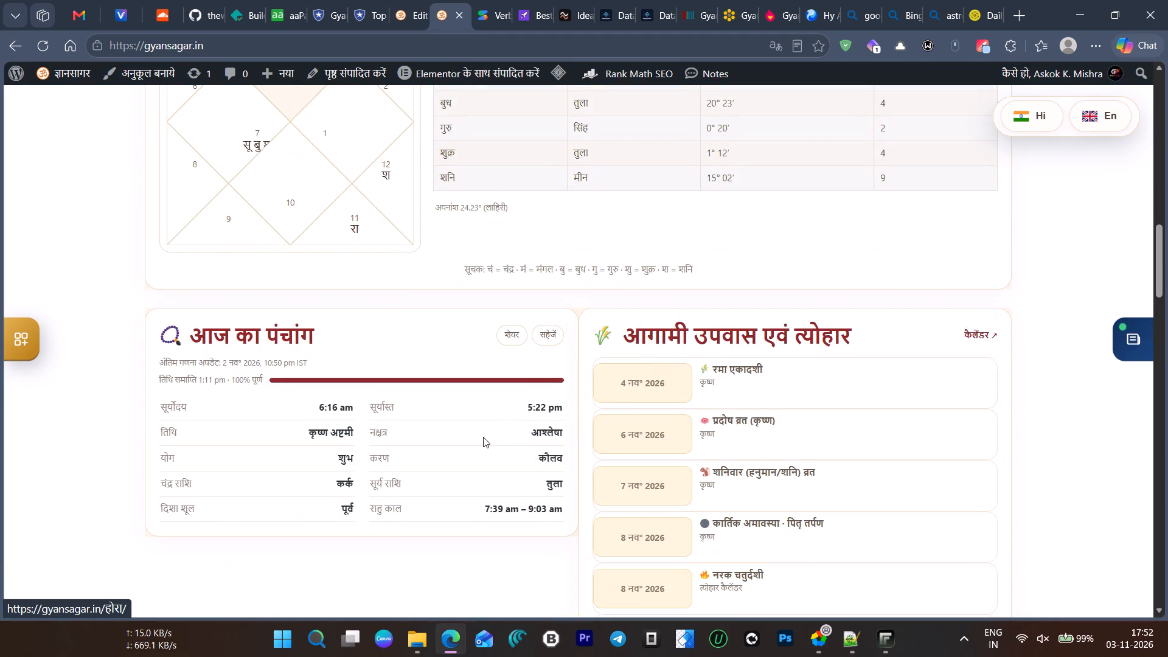
scroll(483, 437, down, 12)
scroll(483, 437, up, 1)
scroll(483, 437, down, 17)
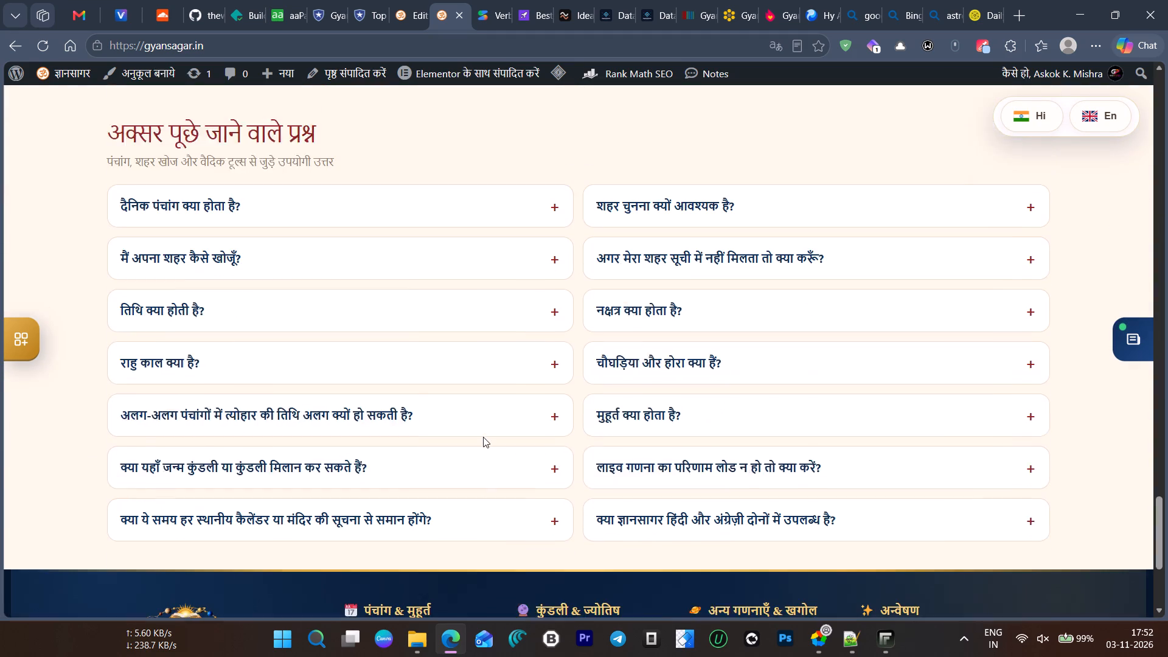
scroll(483, 437, down, 12)
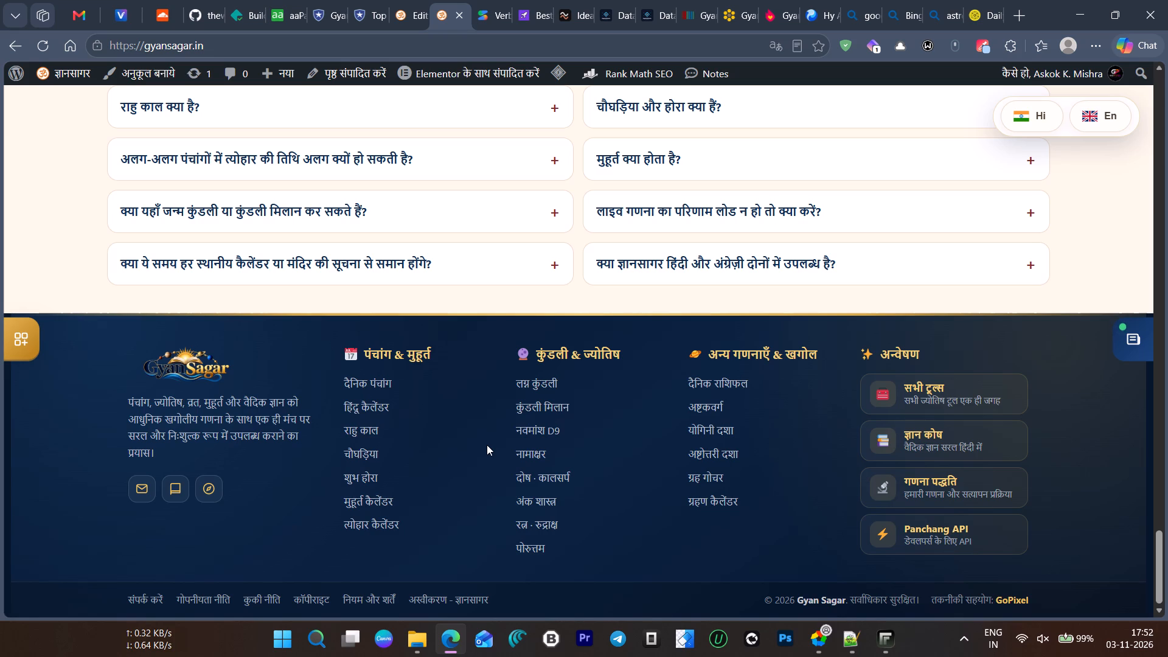
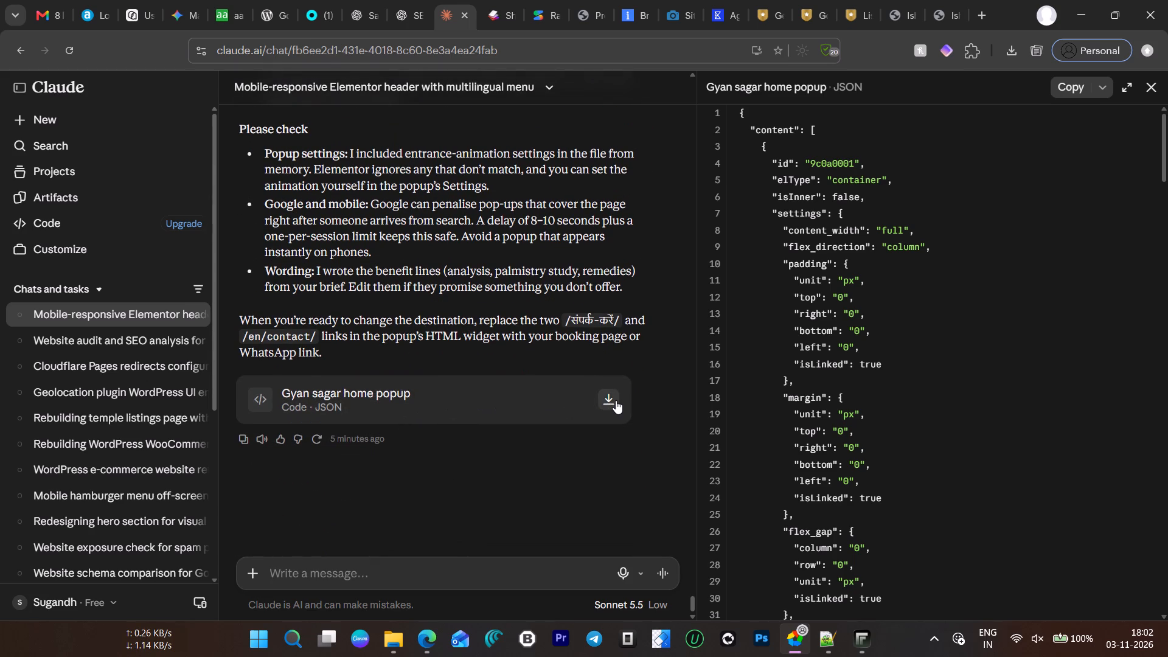
click(616, 400)
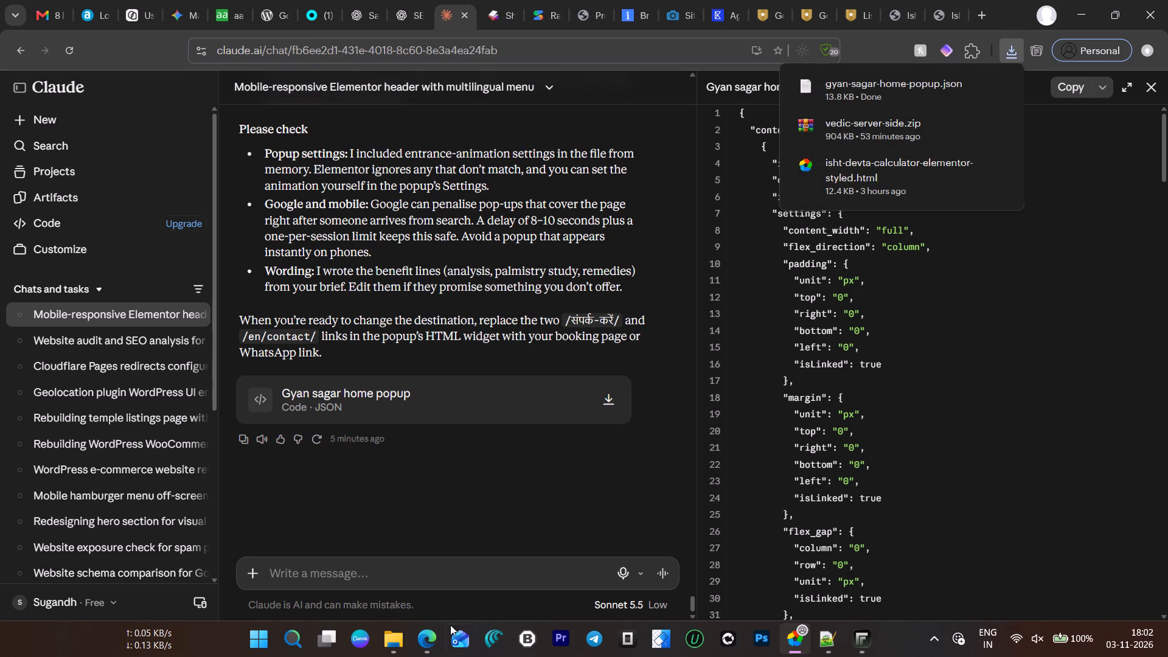
Switch to Microsoft Edge and bring up the Elementor editor tab of the Isht Devta calculator page.
click(423, 646)
click(422, 0)
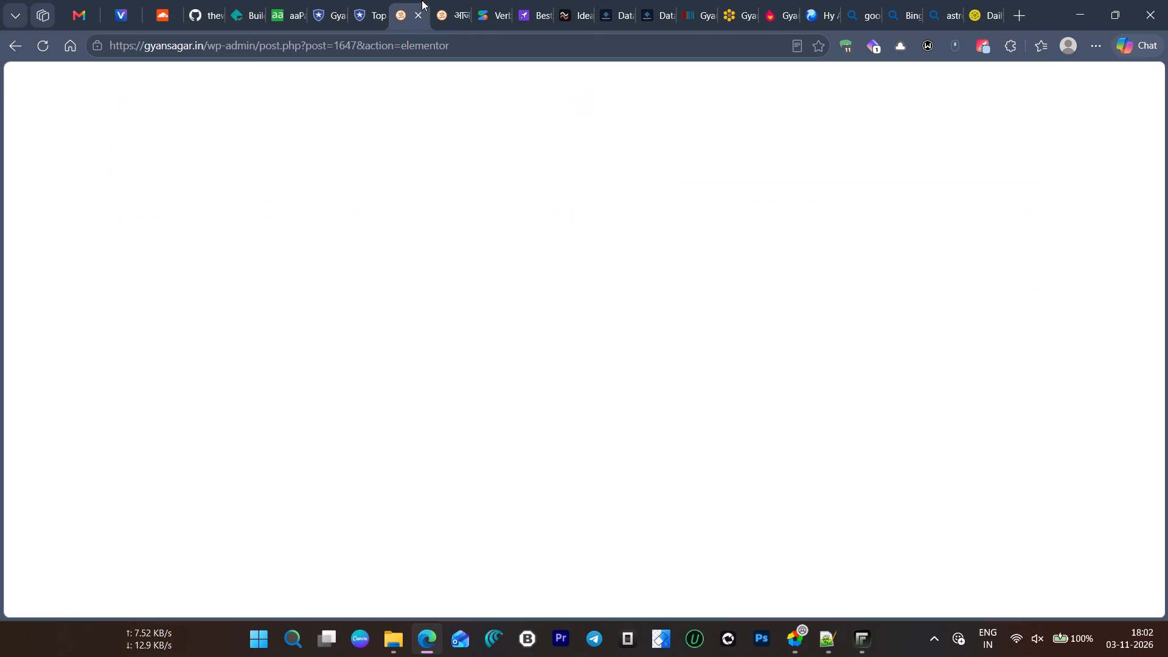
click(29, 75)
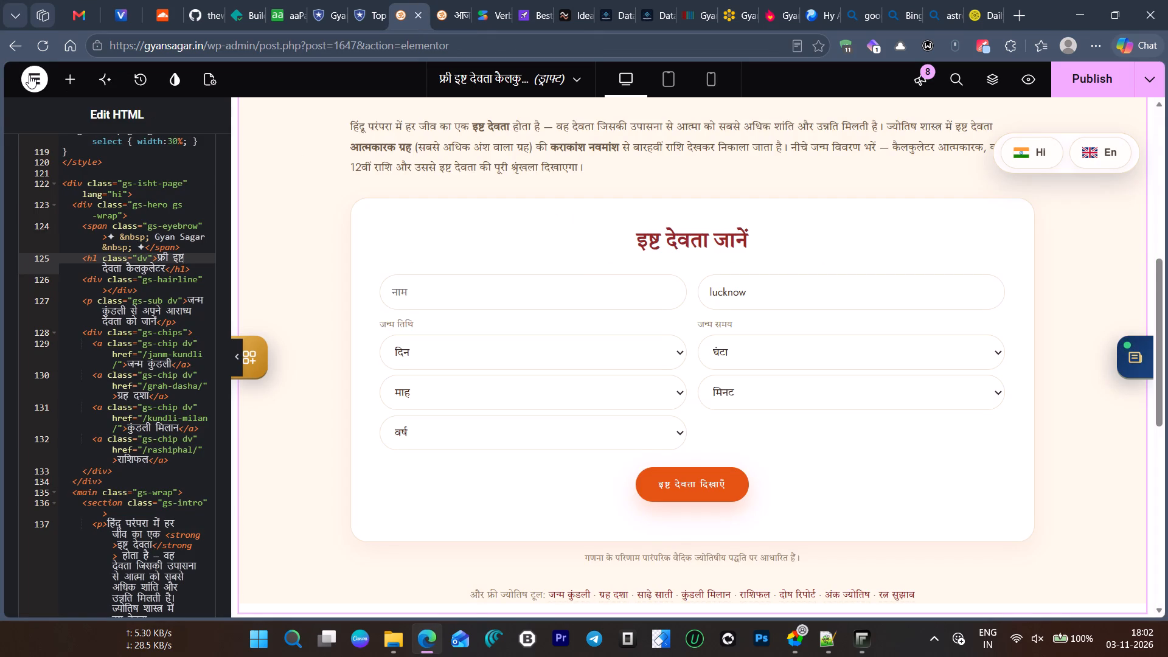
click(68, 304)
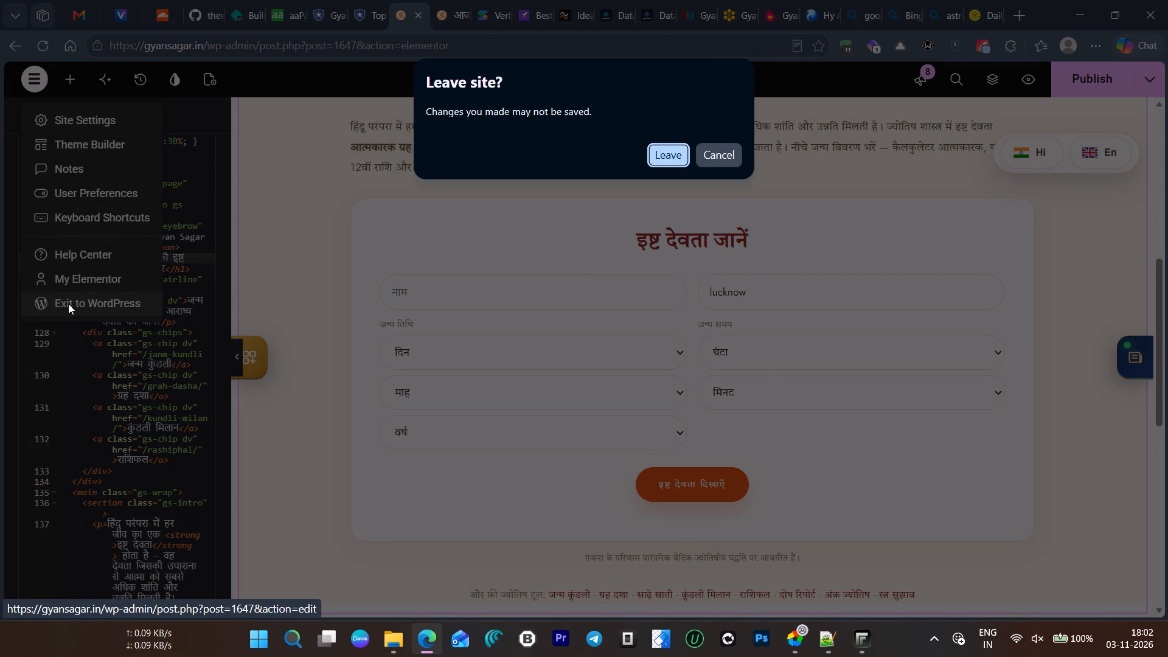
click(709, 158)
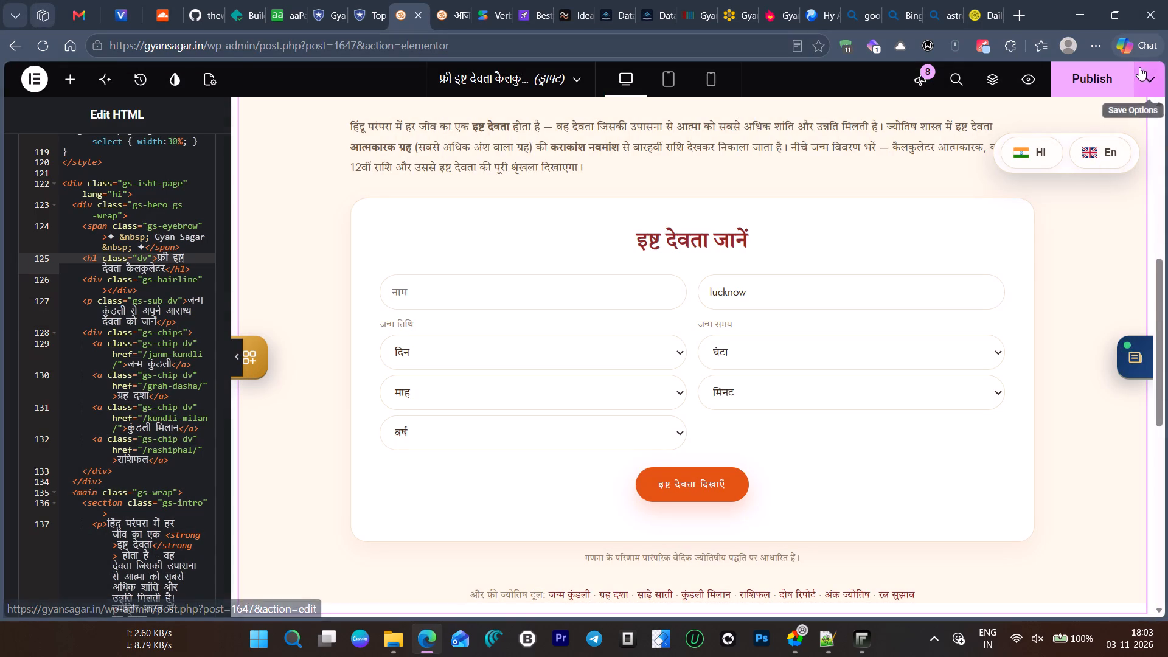
Save the Isht Devta calculator page as a draft in the Elementor editor.
click(1155, 68)
click(1049, 127)
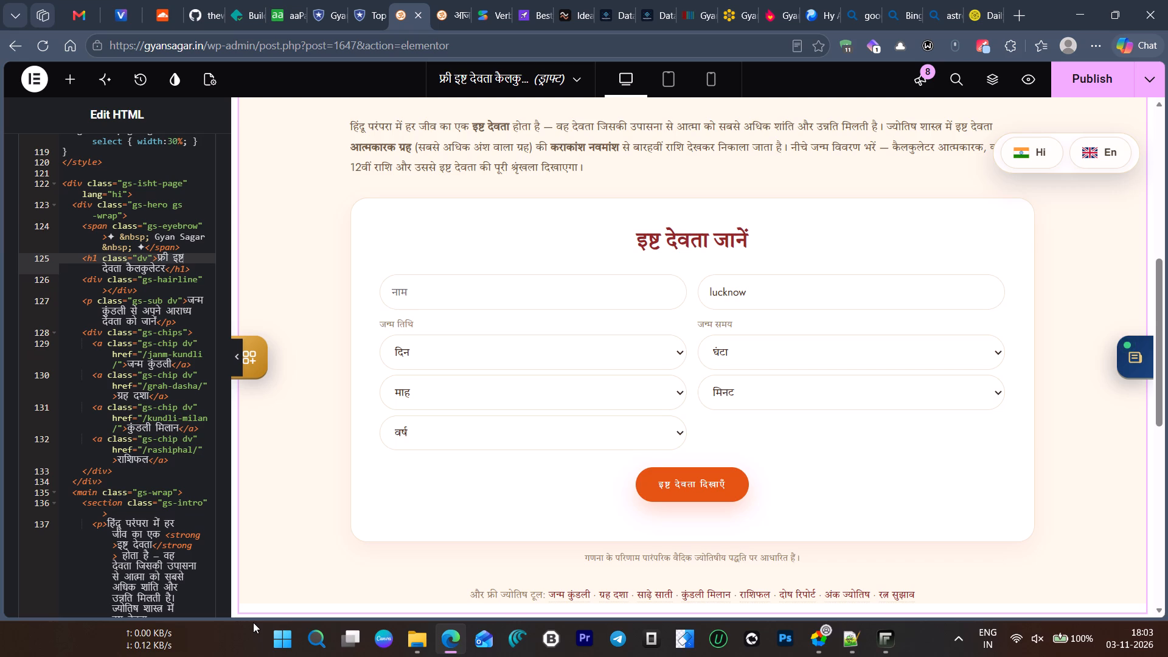
Switch to File Explorer and browse to the Downloads folder to locate the downloaded popup JSON file.
click(418, 642)
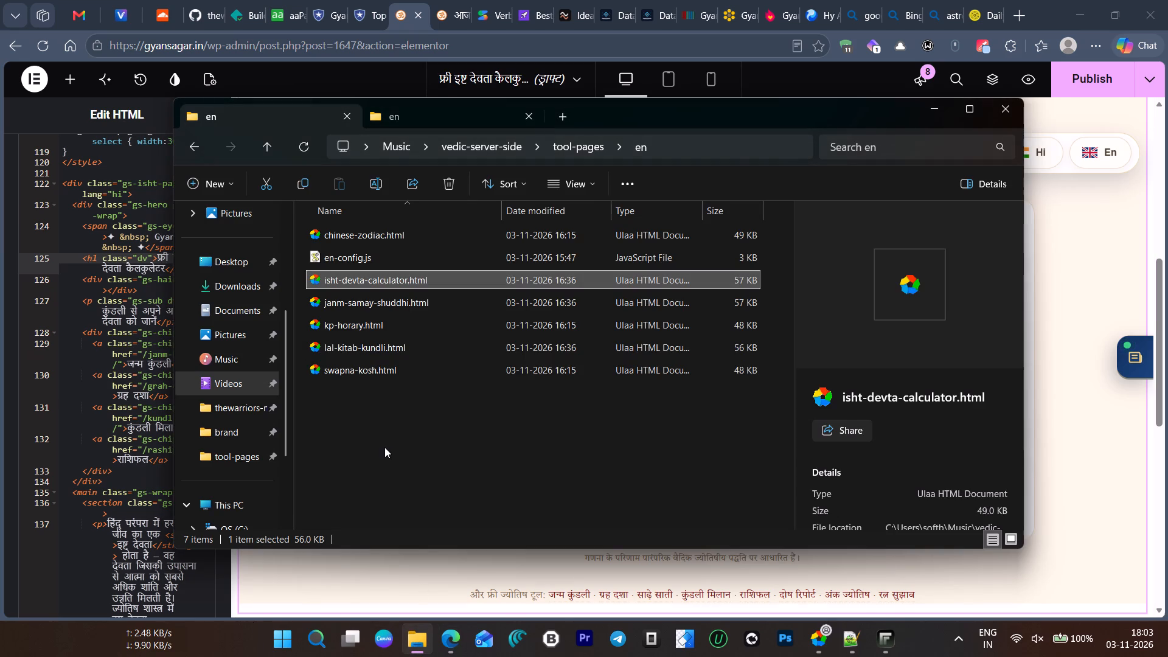
click(465, 114)
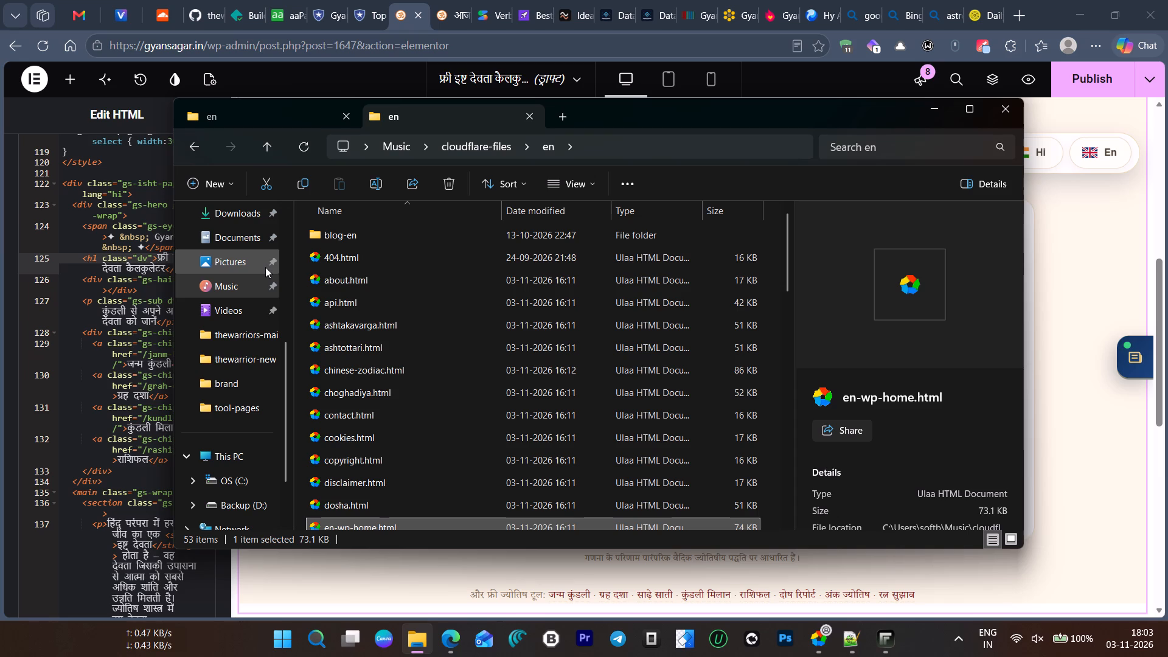
scroll(272, 404, down, 1)
scroll(445, 411, down, 1)
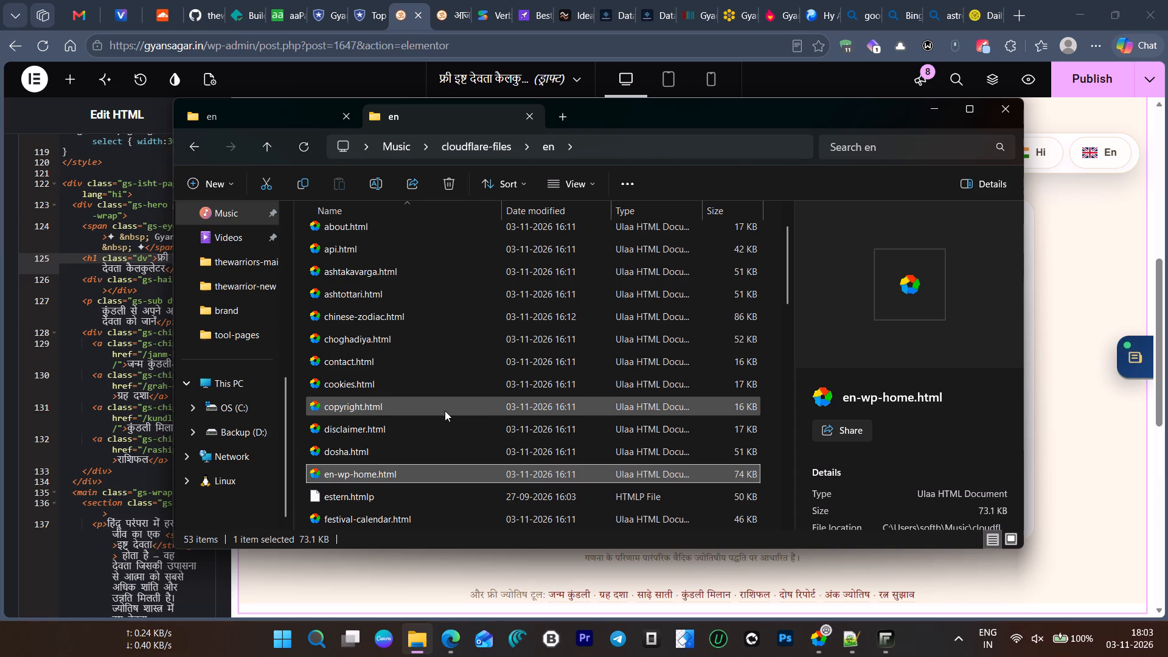
scroll(440, 411, down, 2)
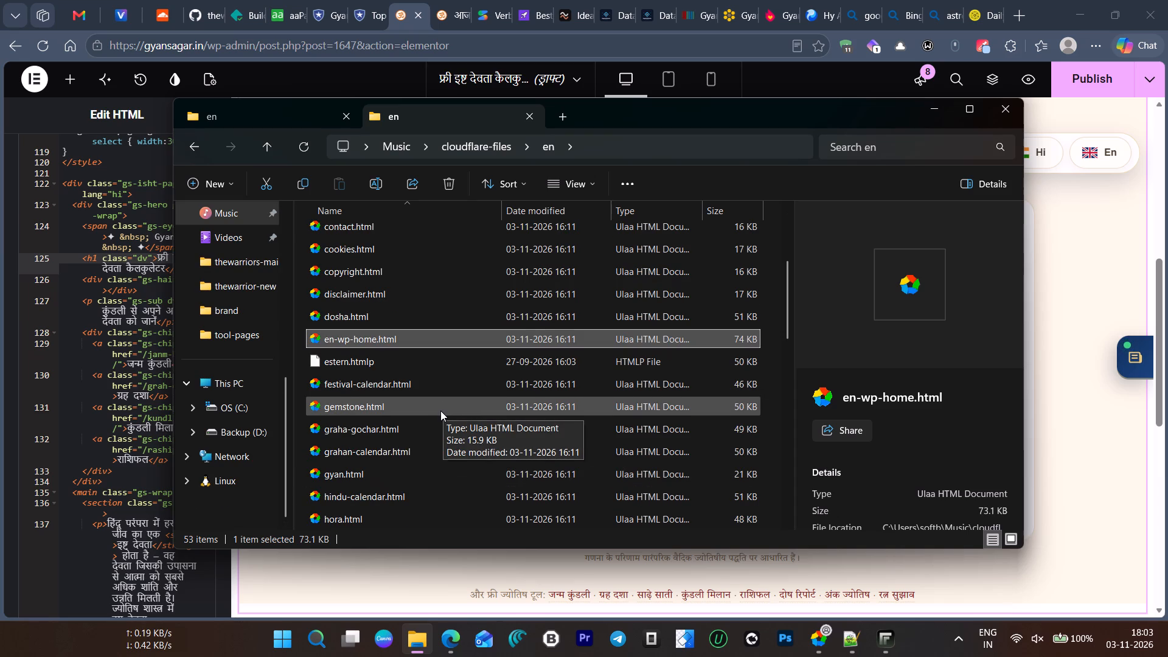
scroll(440, 411, down, 2)
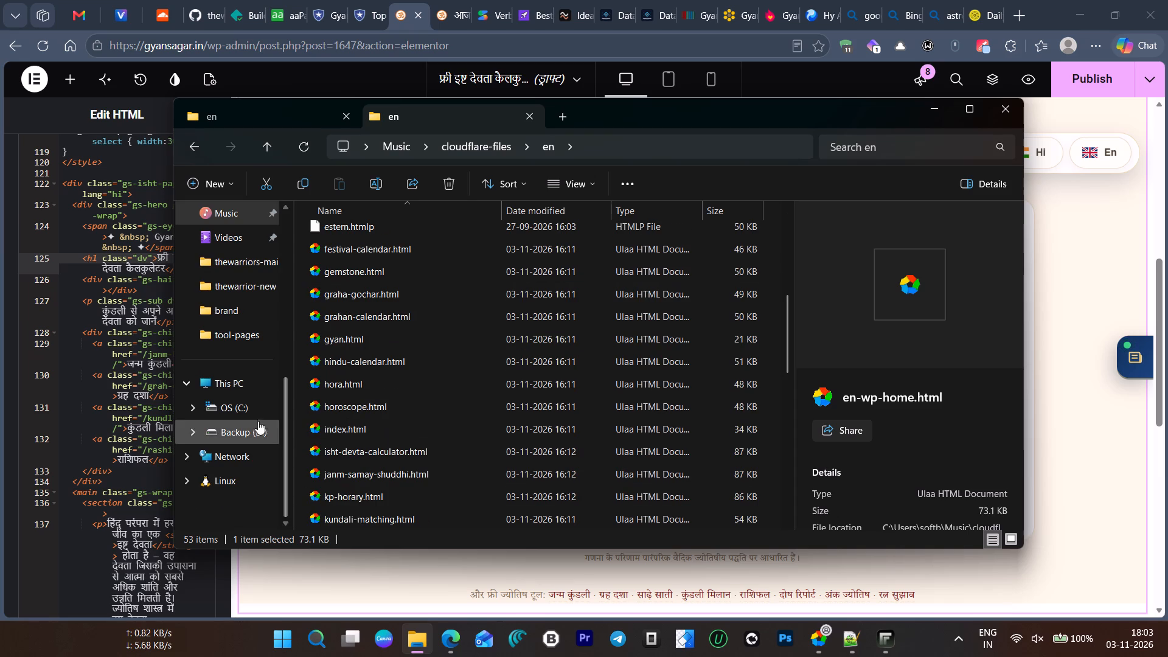
scroll(255, 417, up, 5)
scroll(257, 350, down, 1)
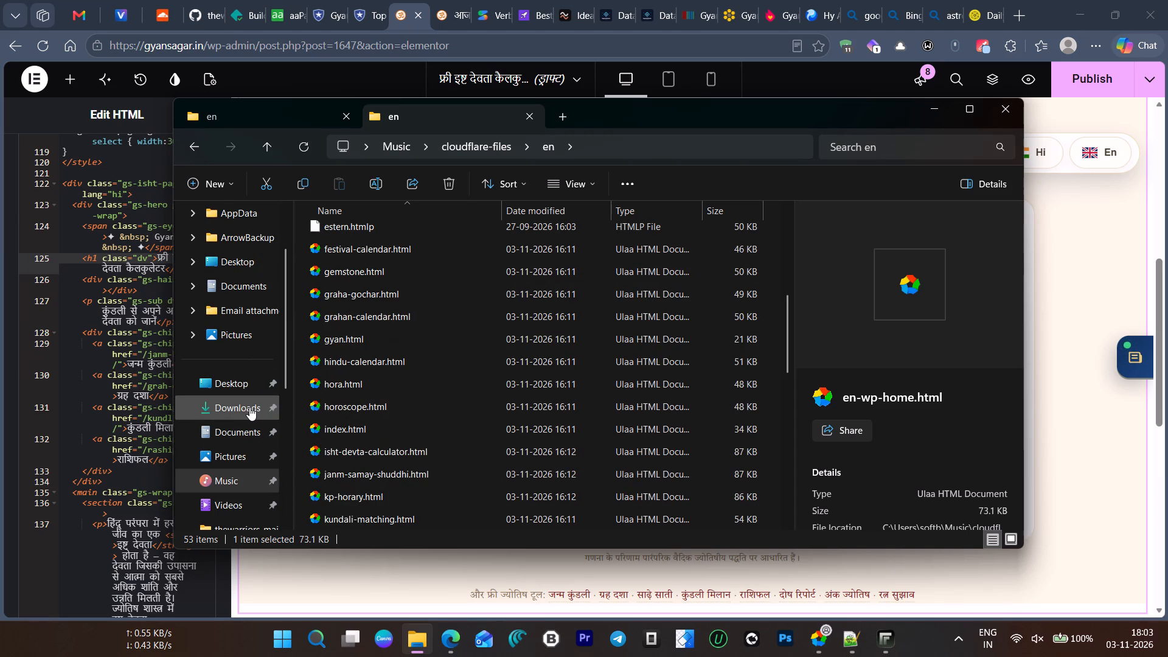
click(249, 407)
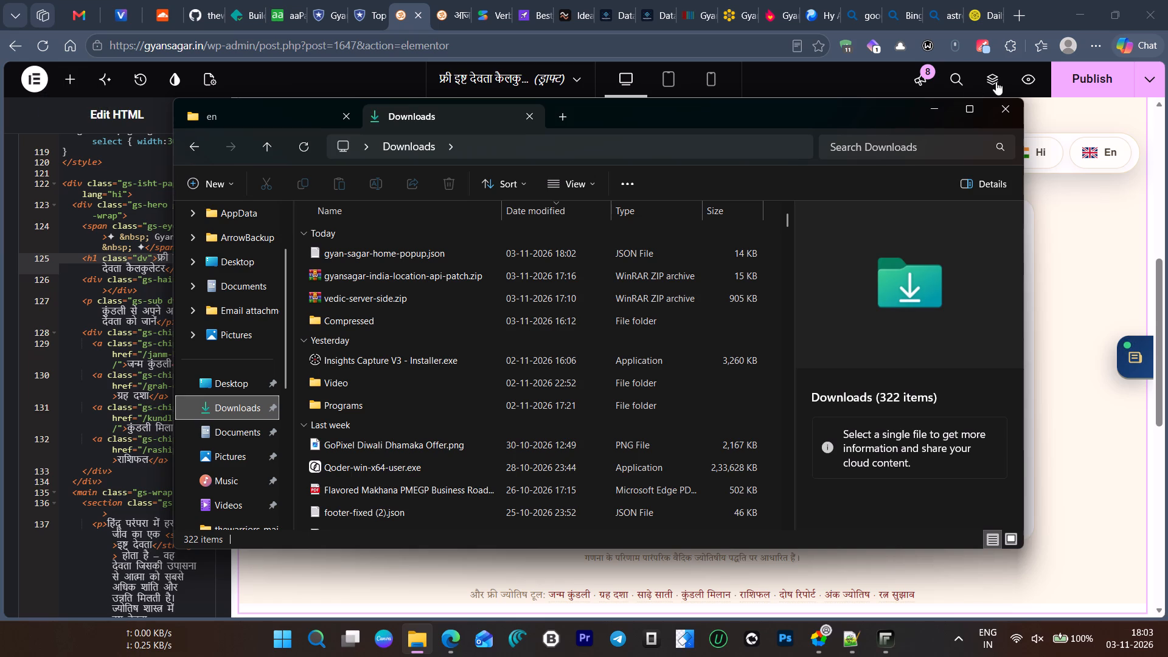
Return to Microsoft Edge, exit the Elementor editor to WordPress and go back to the list of all pages.
click(1161, 75)
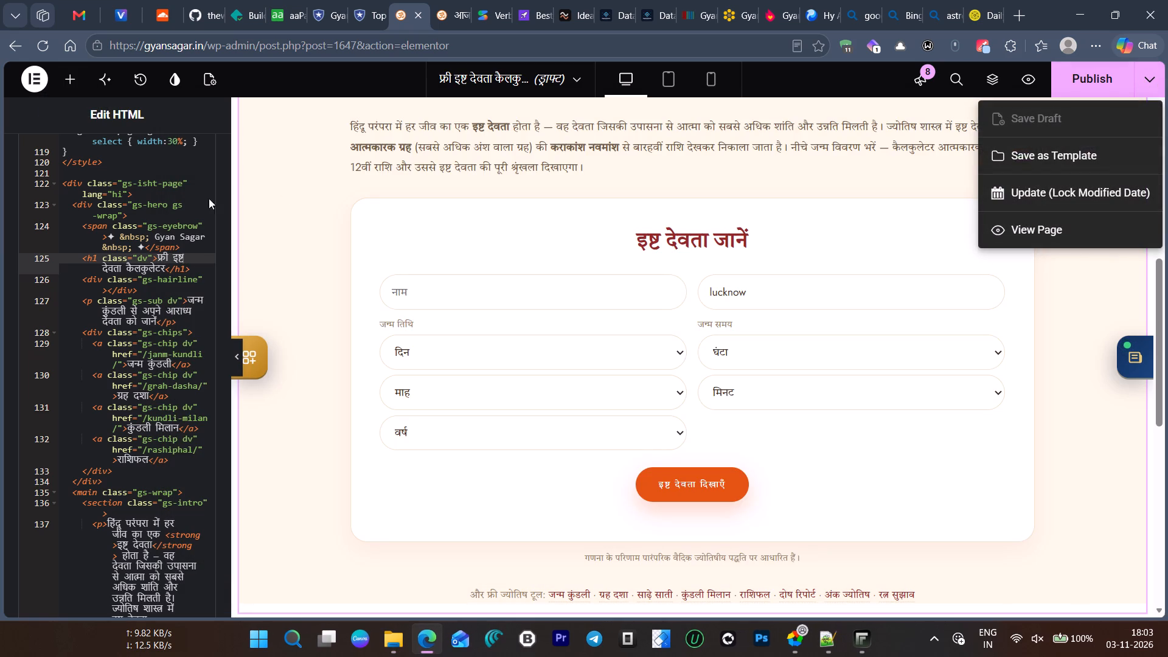
click(31, 76)
click(35, 81)
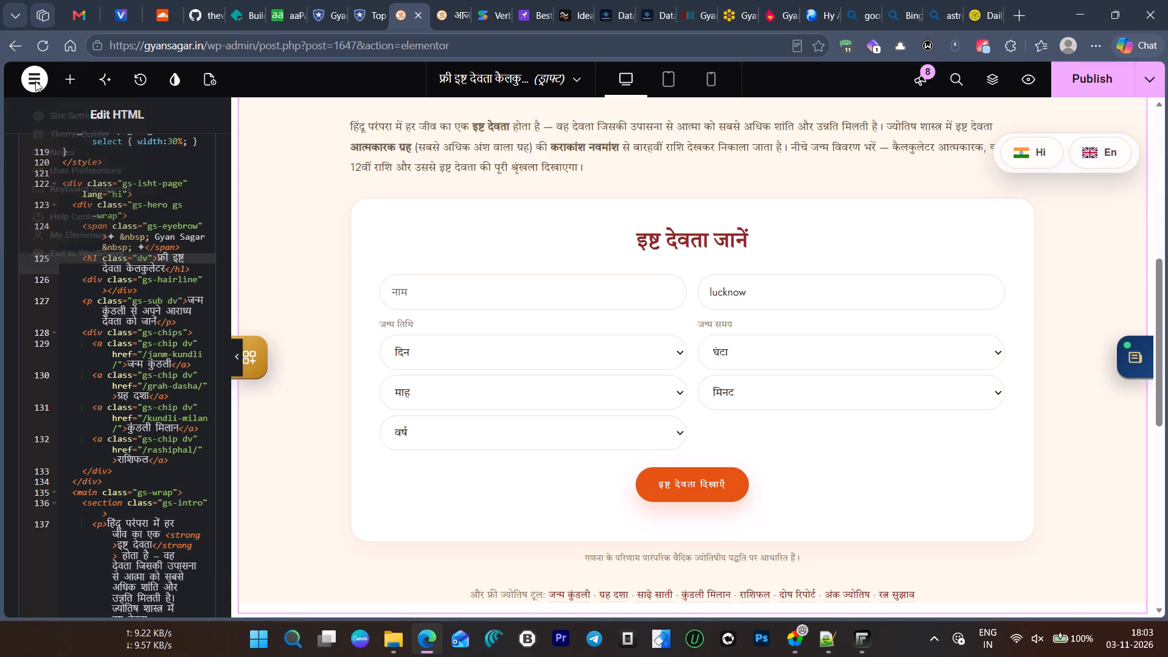
click(91, 299)
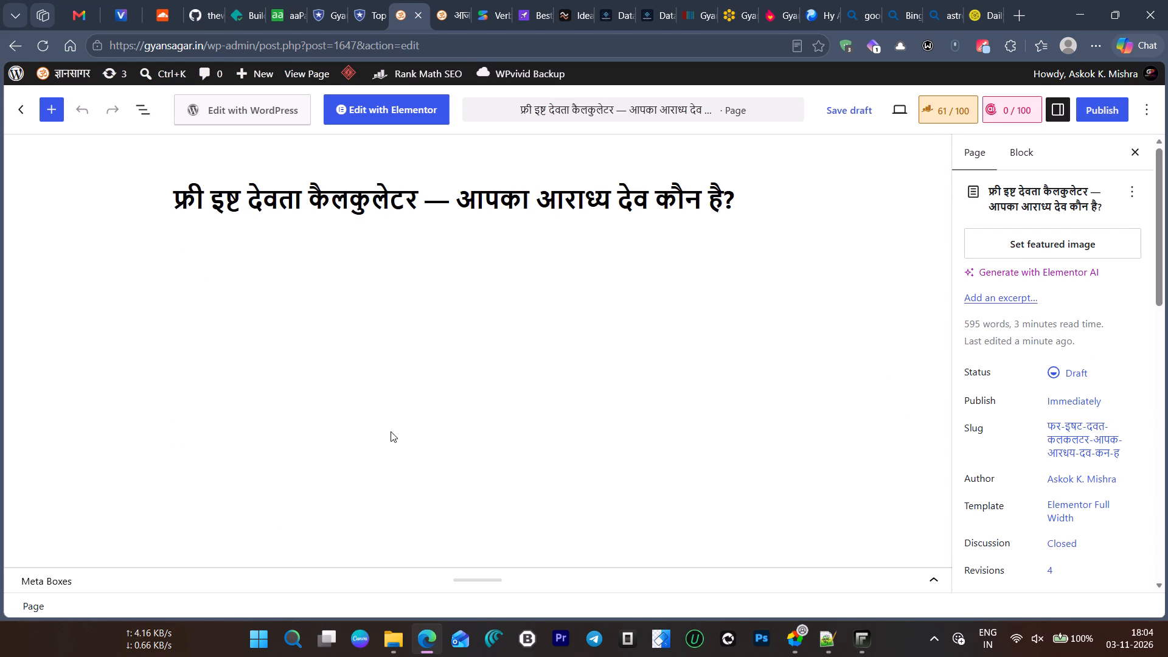
click(19, 110)
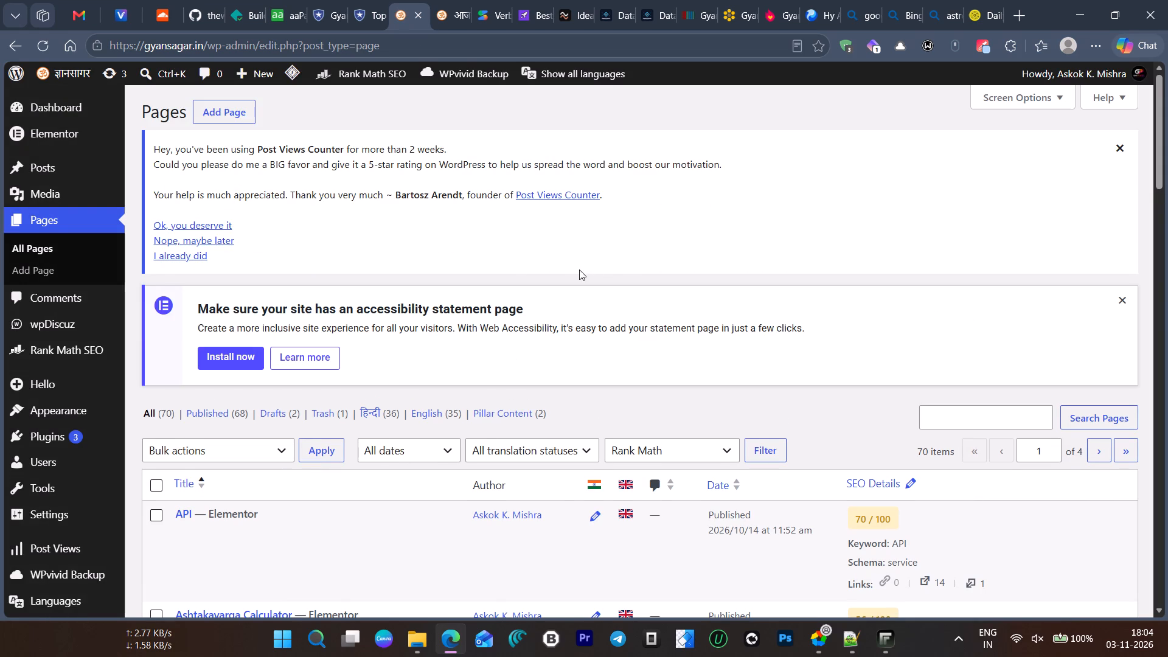
Dismiss the Post Views Counter rating request by answering that it was already done.
click(179, 257)
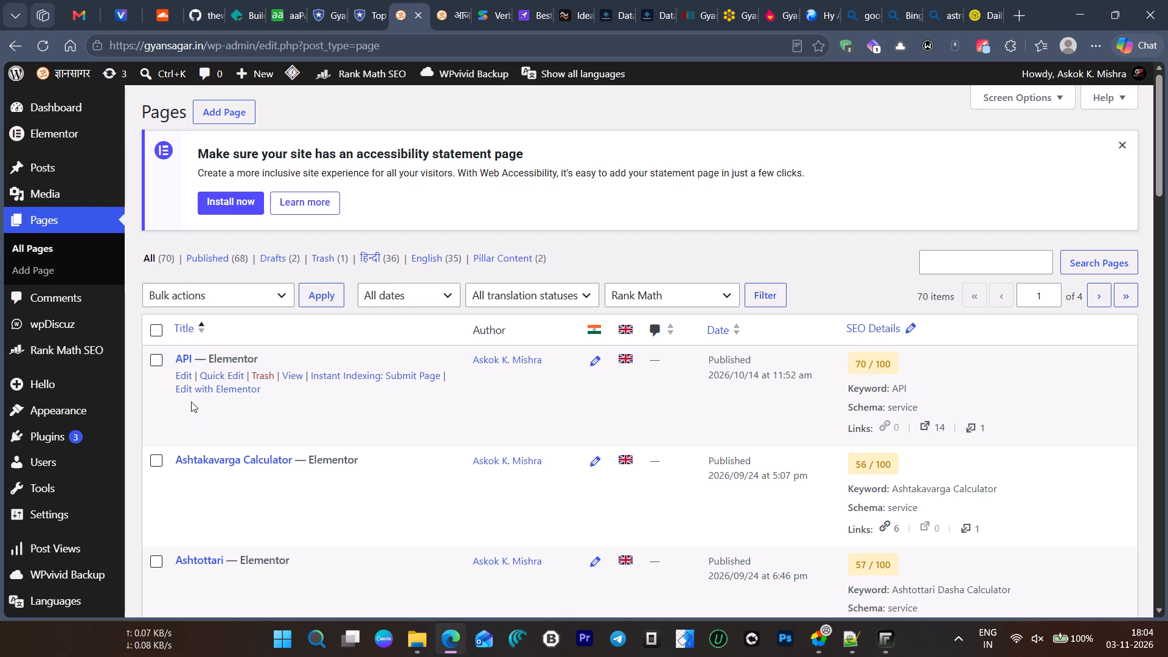
Open the installed plugins list and update the Elementor plugin to version 4.3.6.
click(66, 426)
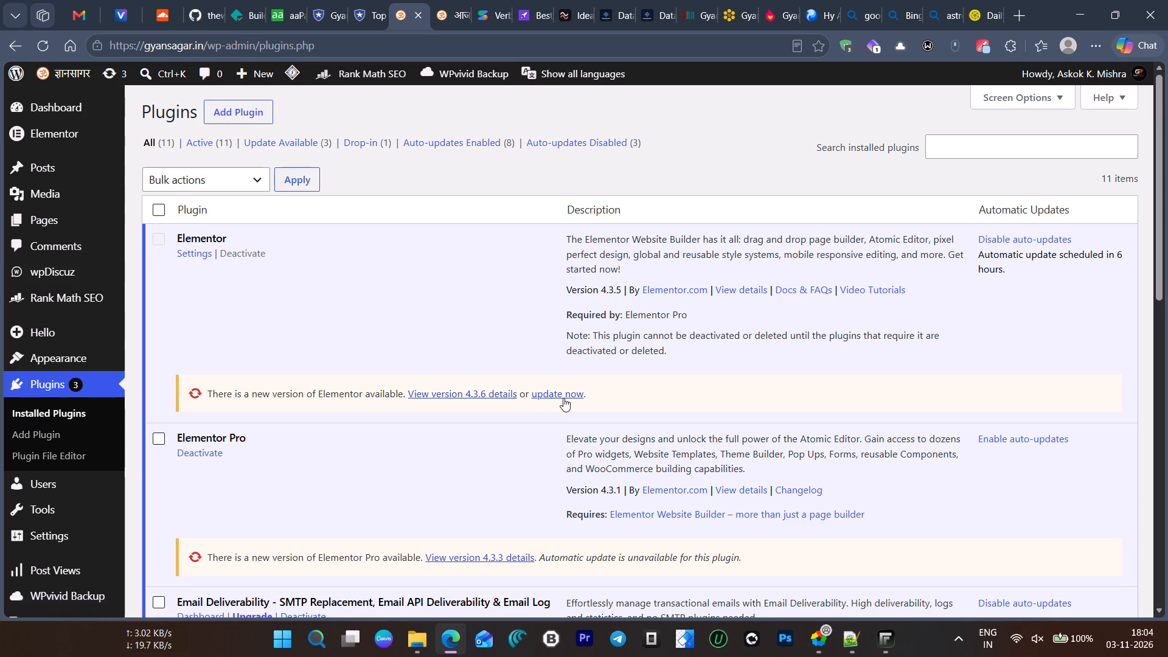
click(563, 398)
Update the Post Views Counter plugin to version 1.8.2.
scroll(771, 405, down, 5)
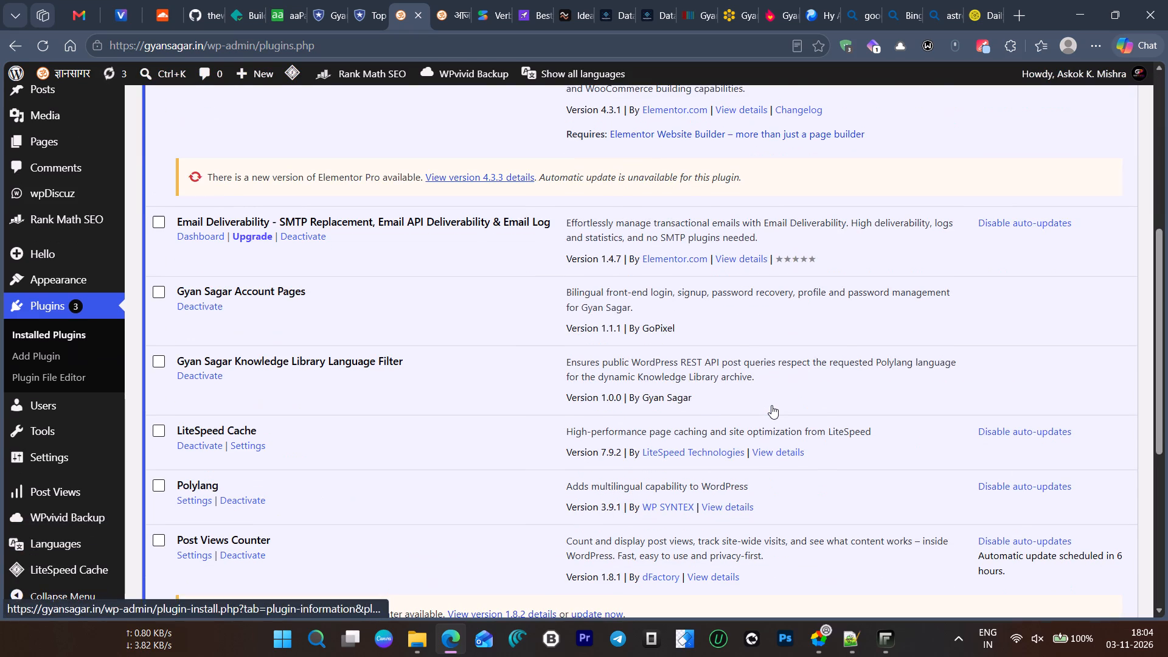
scroll(771, 405, down, 5)
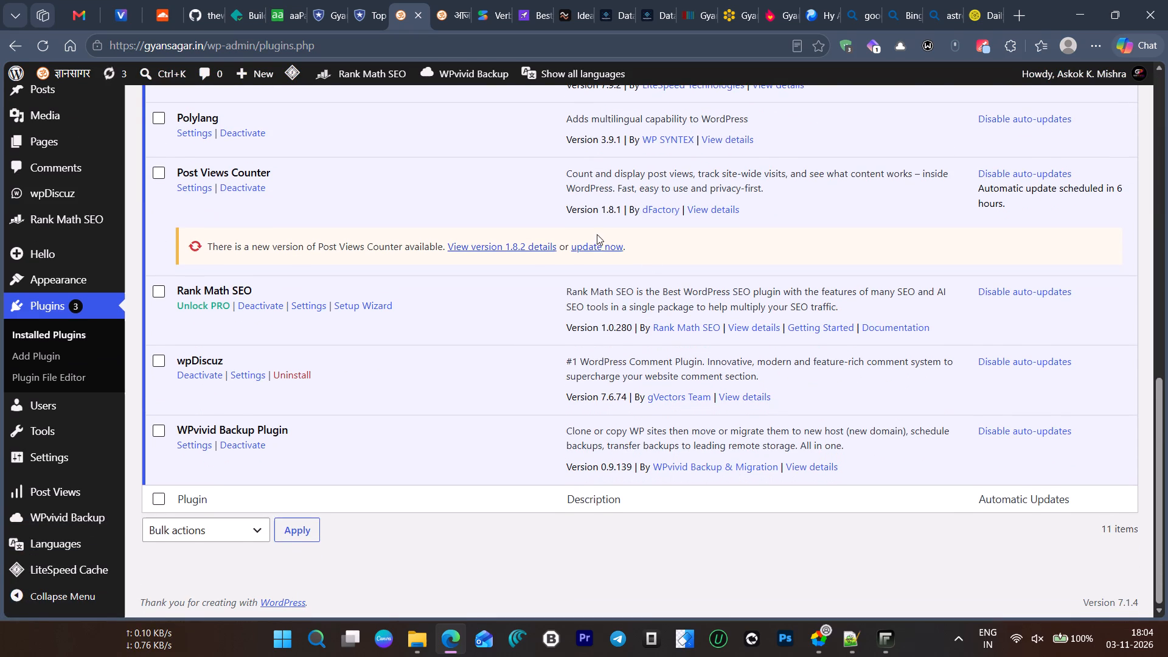
click(594, 242)
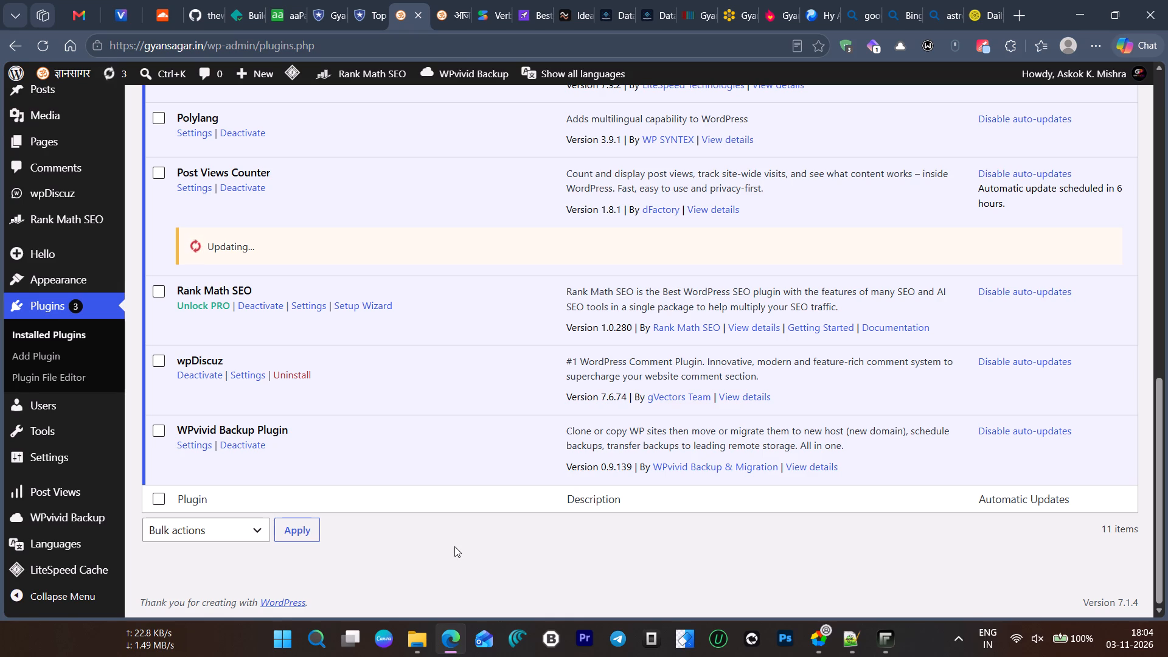
Check the update status of the Elementor and Post Views Counter plugins in the installed plugins list.
scroll(454, 546, up, 9)
scroll(454, 546, down, 3)
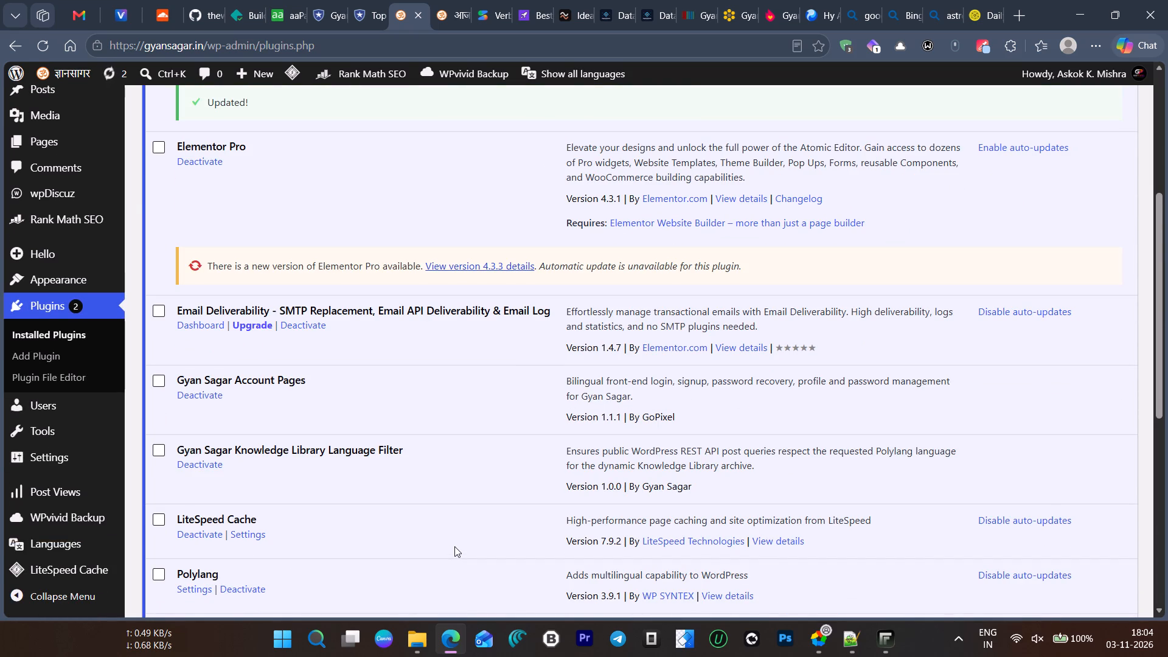
scroll(446, 465, down, 2)
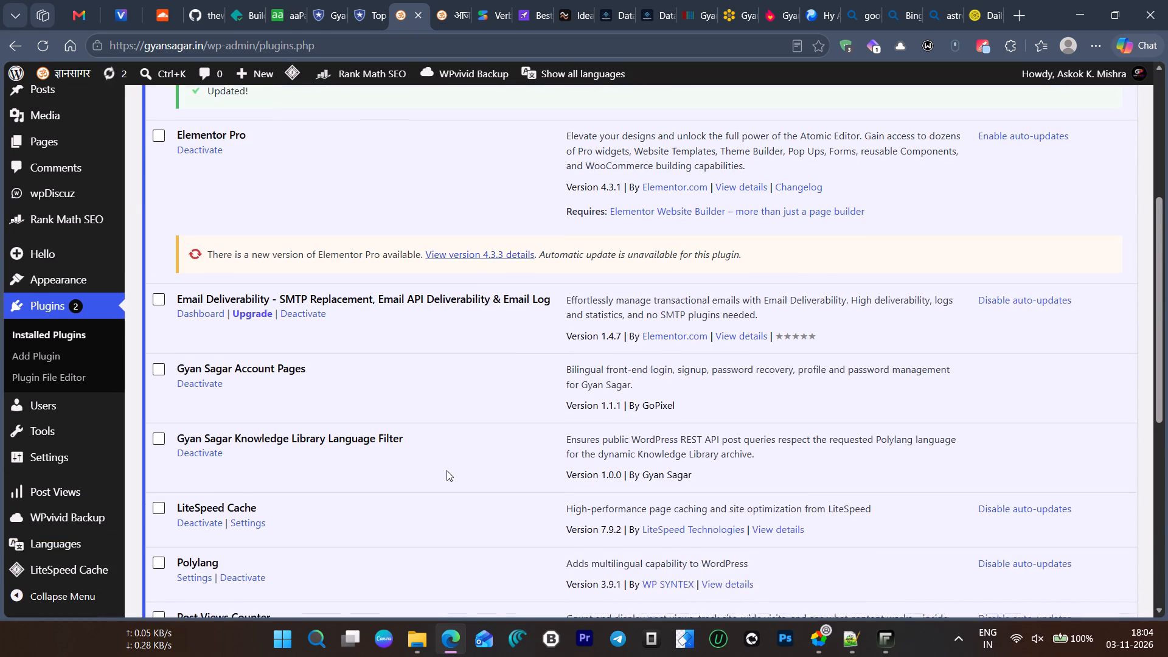
scroll(447, 470, down, 2)
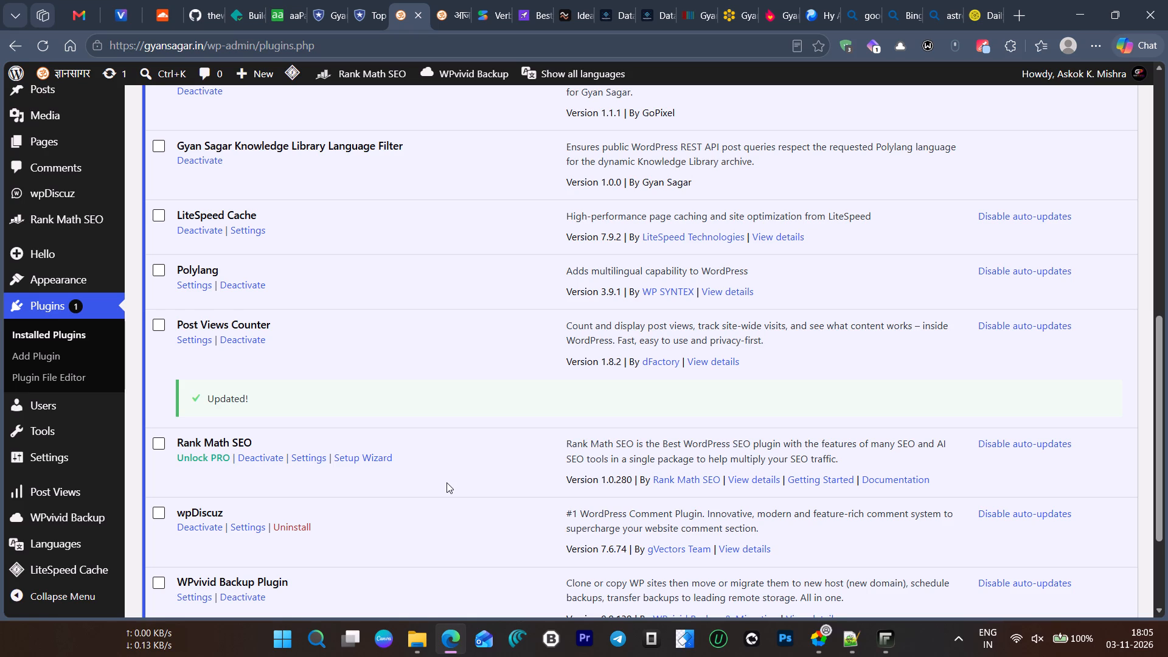
scroll(85, 369, up, 4)
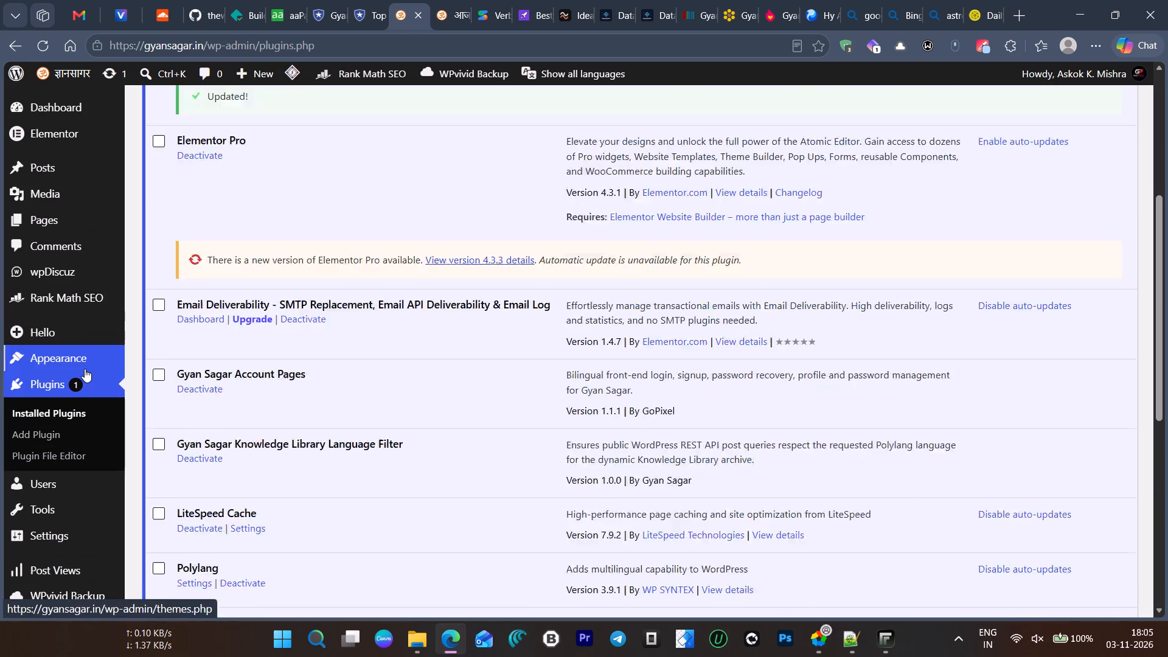
scroll(85, 369, up, 2)
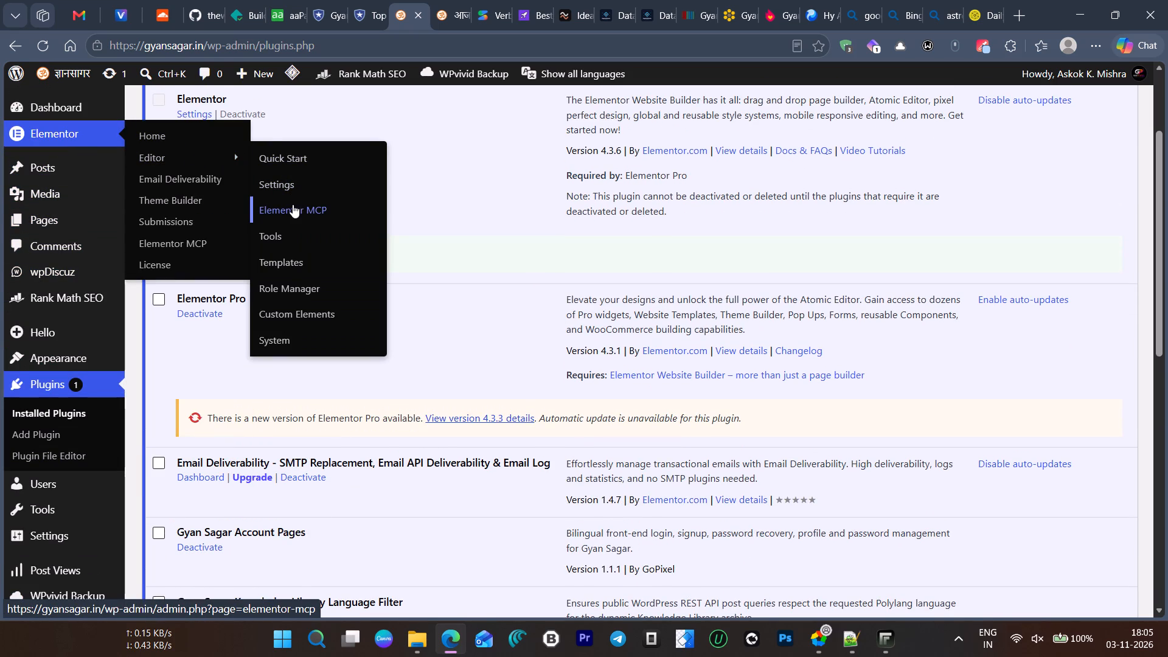
Open Elementor's Custom Elements page and run the pending Elementor database update immediately.
click(294, 314)
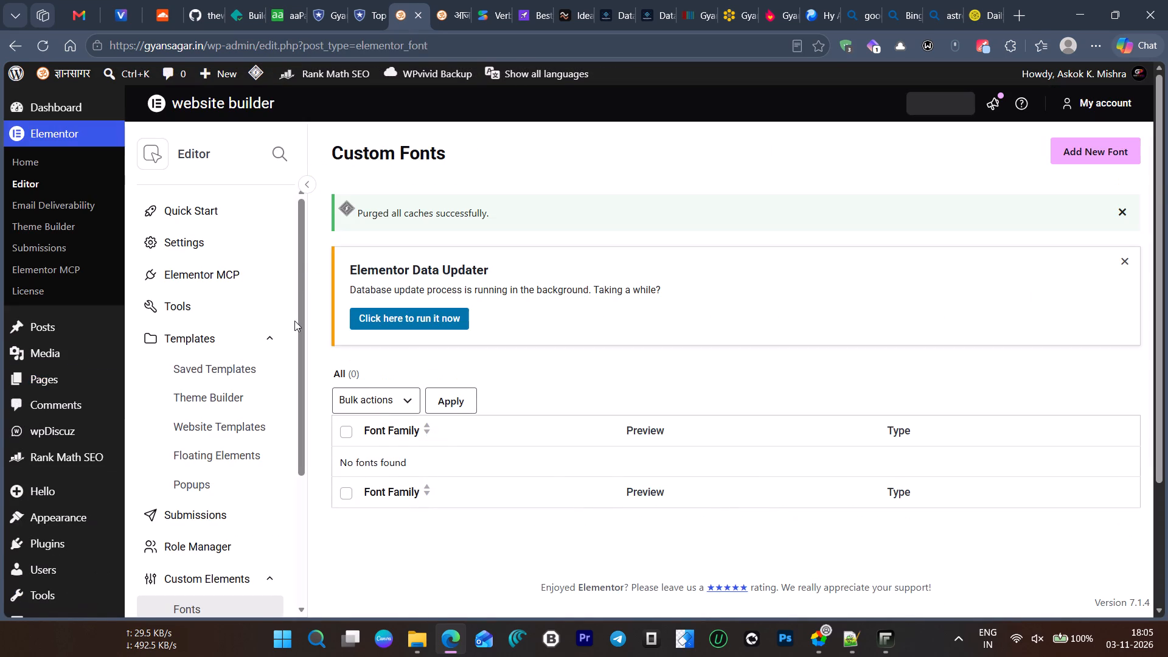
click(394, 320)
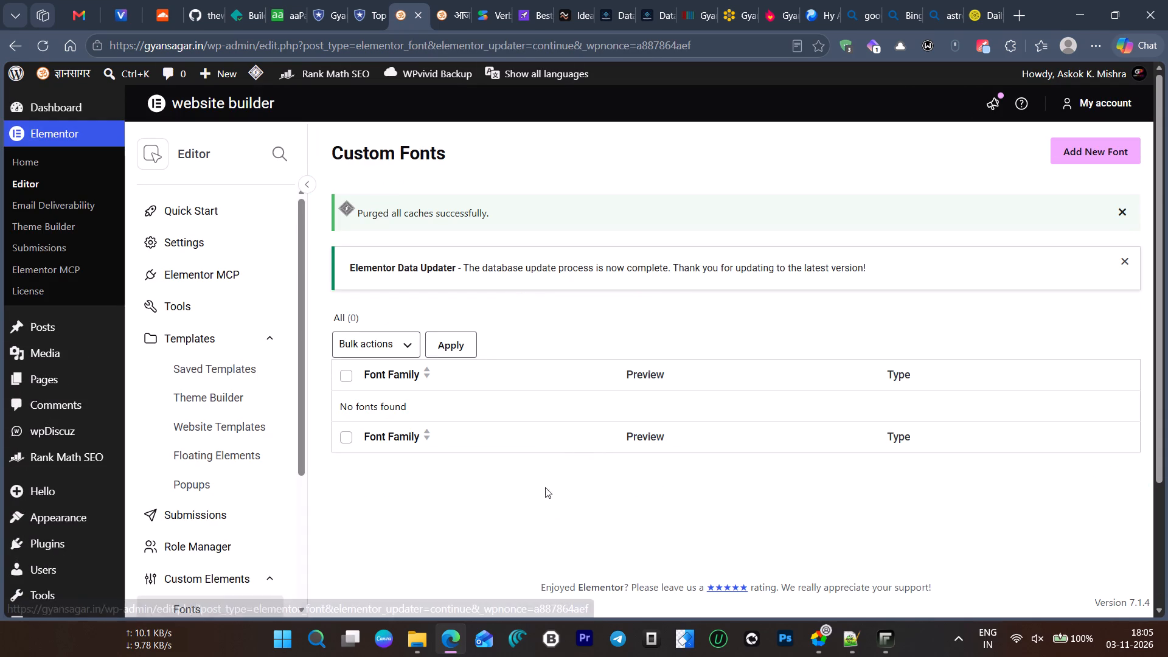
Import the popup file gyan-sagar-home-popup.json from Downloads into Elementor's Popups library, continuing past the JSON safety warning.
click(196, 488)
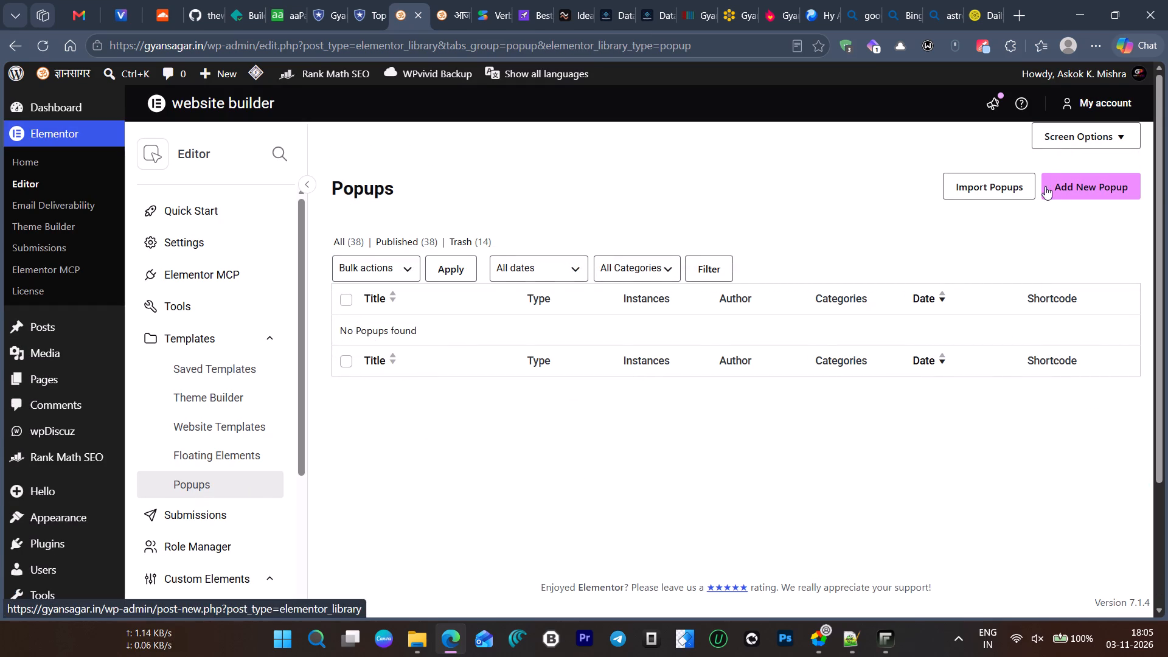
click(1012, 186)
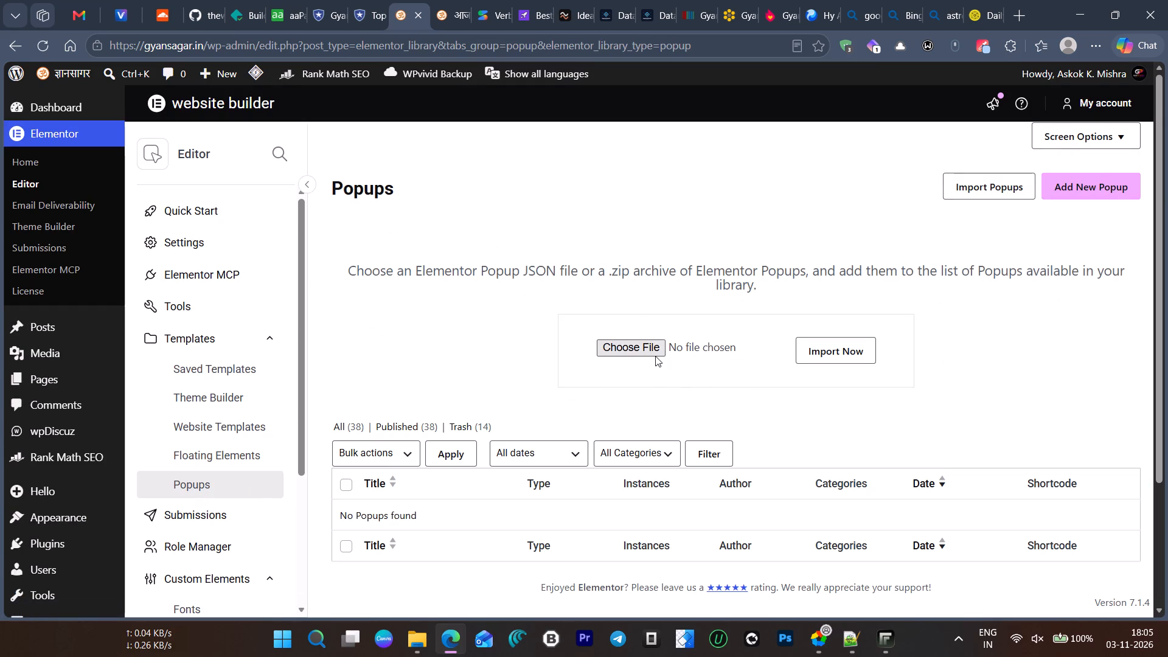
click(655, 356)
scroll(411, 332, up, 1)
scroll(411, 332, down, 2)
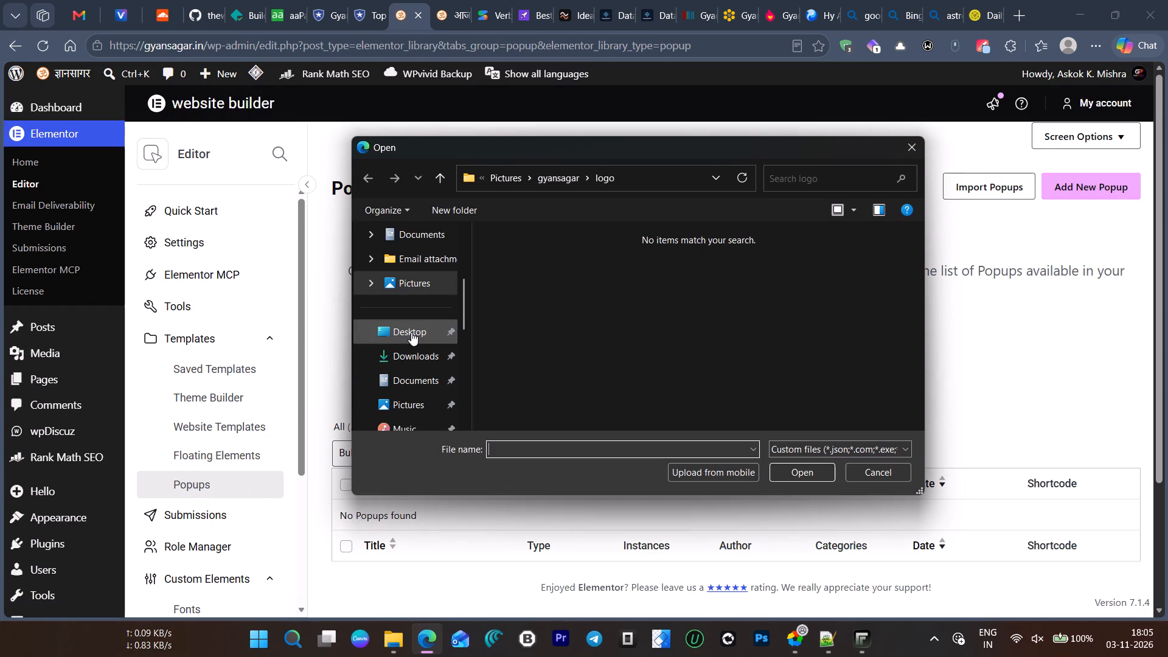
scroll(411, 332, down, 1)
click(412, 291)
double_click(526, 269)
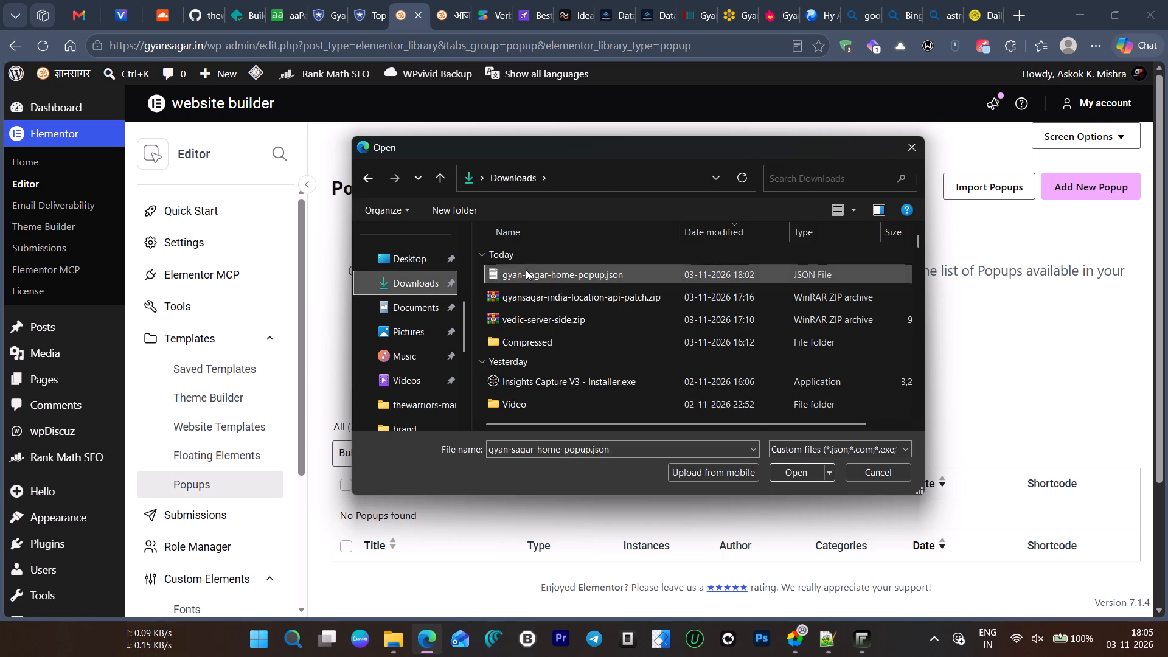
click(829, 353)
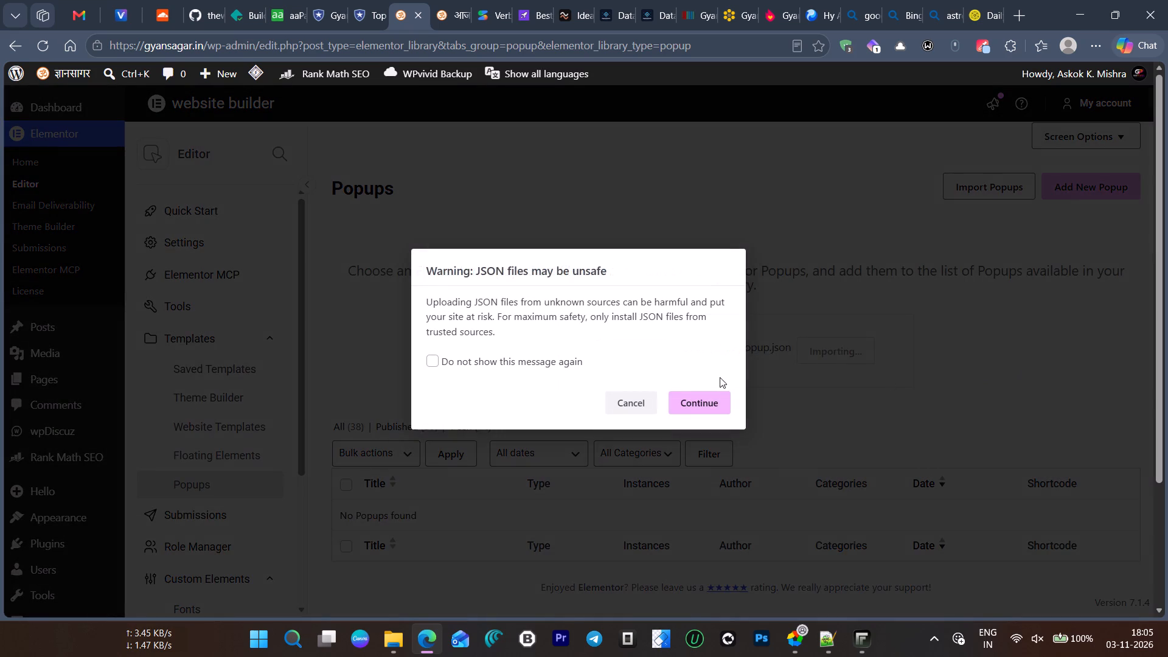
click(701, 399)
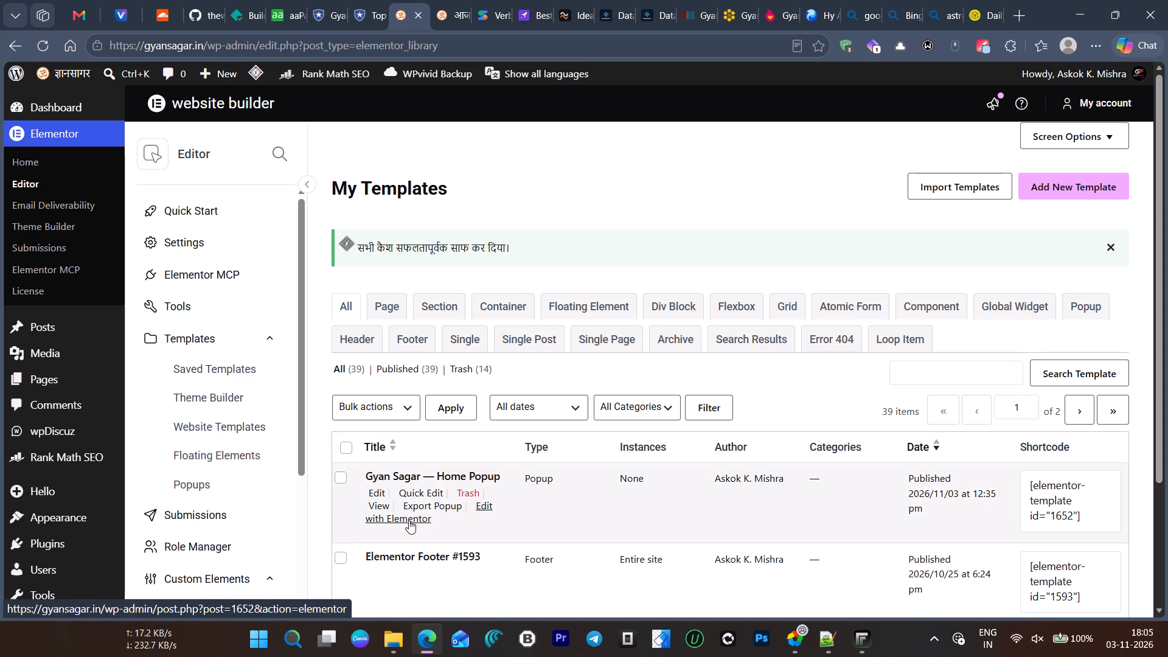
Find the imported Gyan Sagar — Home Popup in the Popups list and examine its front-end view.
click(203, 485)
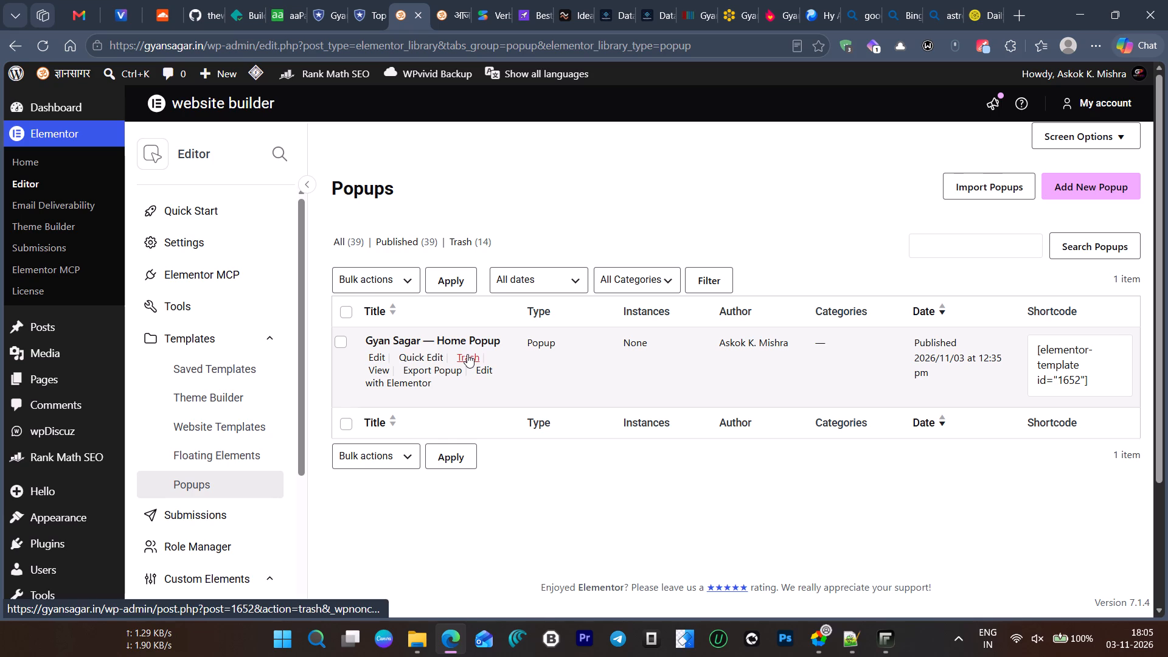
click(377, 367)
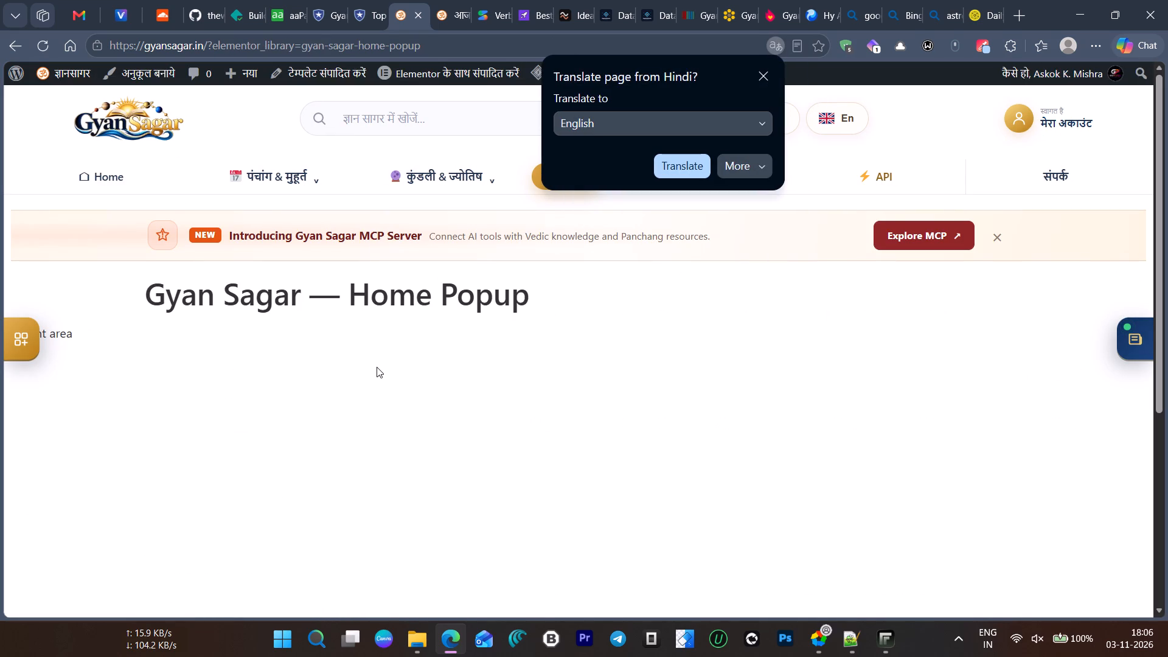
scroll(447, 375, down, 5)
scroll(447, 376, up, 4)
scroll(447, 376, down, 3)
scroll(447, 376, up, 2)
scroll(447, 376, down, 1)
scroll(447, 376, up, 5)
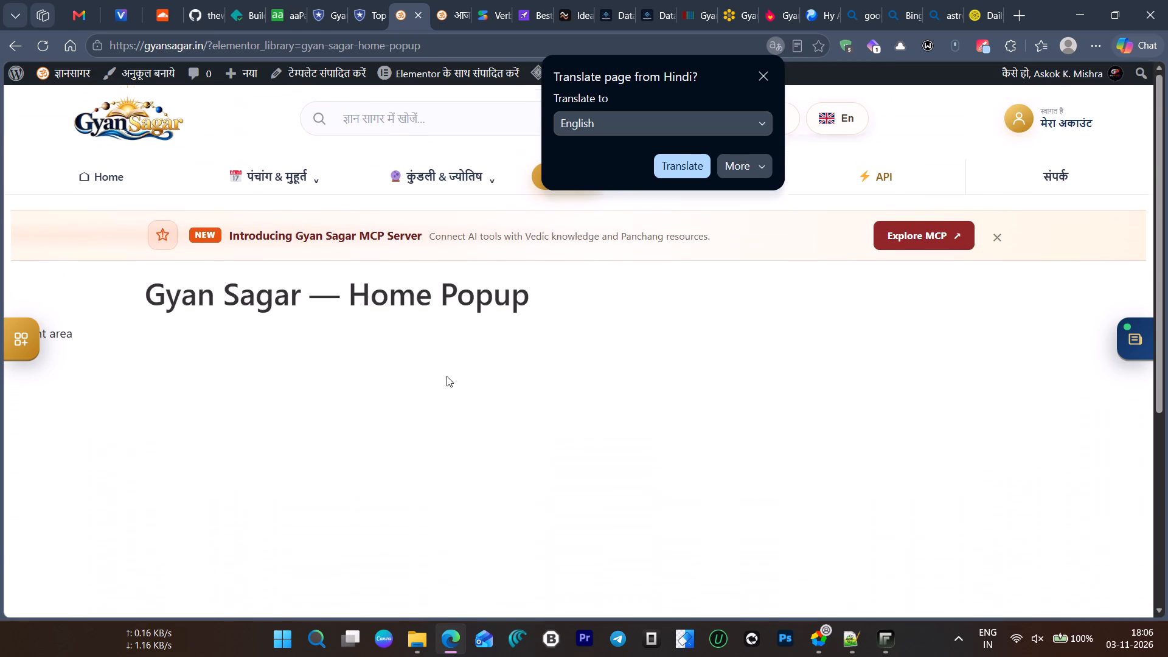
Open the Gyan Sagar homepage and check along its length whether the imported popup appears.
click(160, 116)
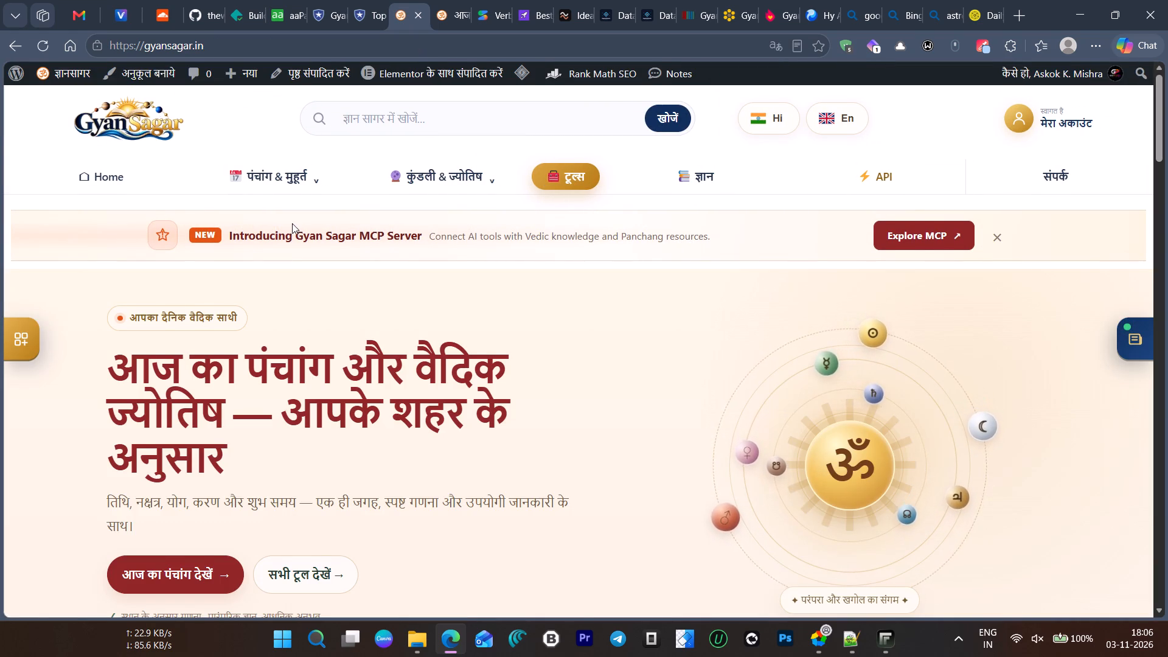
scroll(292, 223, down, 6)
scroll(596, 250, down, 3)
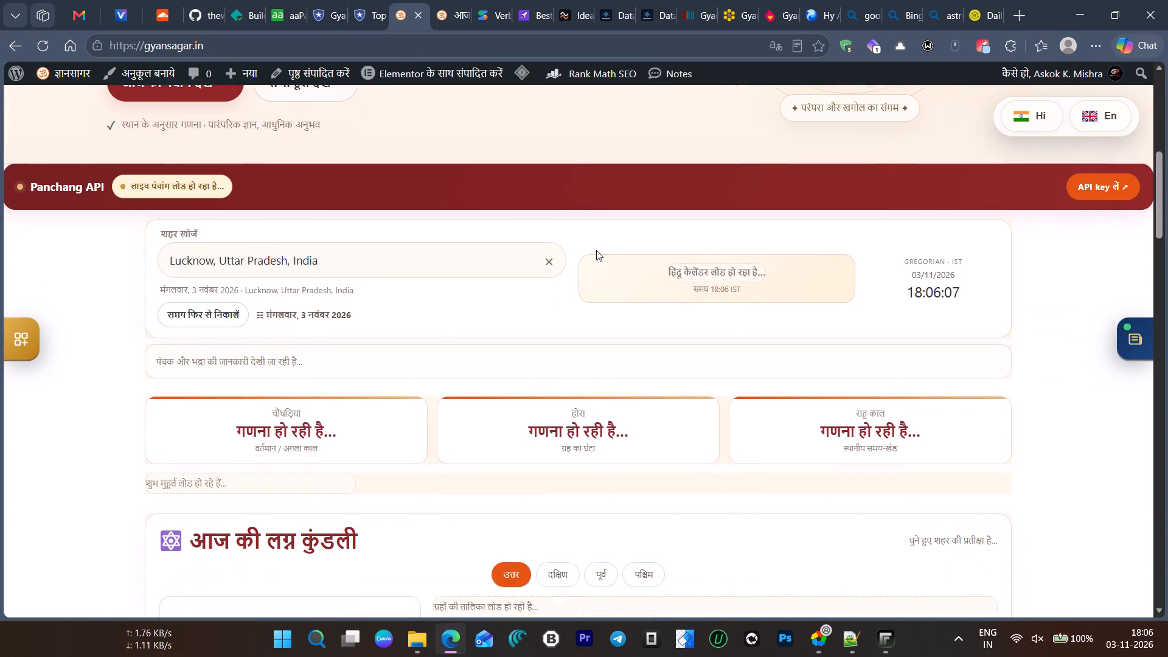
scroll(596, 250, down, 8)
scroll(596, 250, up, 8)
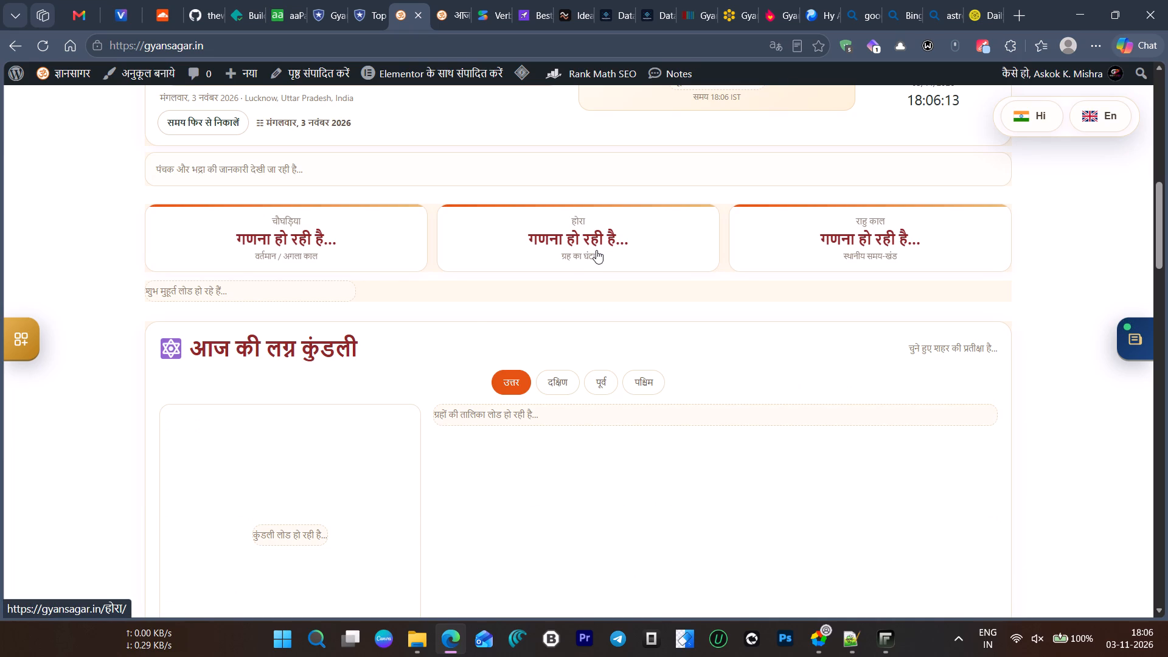
scroll(596, 250, up, 7)
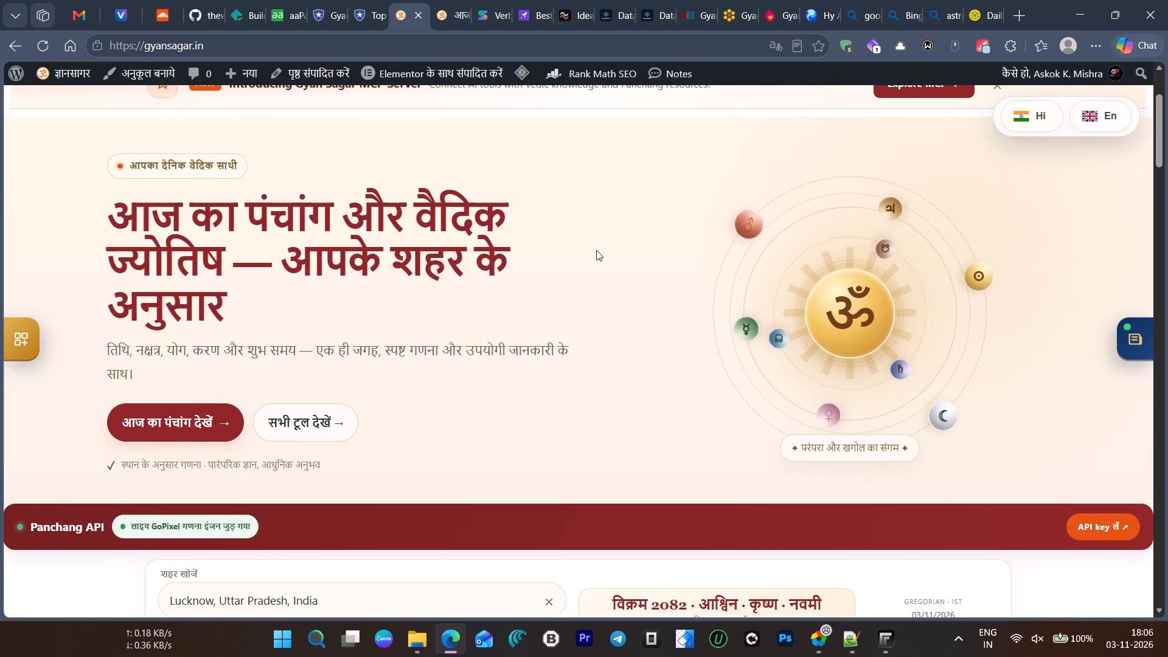
scroll(596, 250, up, 6)
scroll(596, 250, down, 1)
scroll(596, 250, up, 1)
scroll(596, 250, down, 3)
click(596, 250)
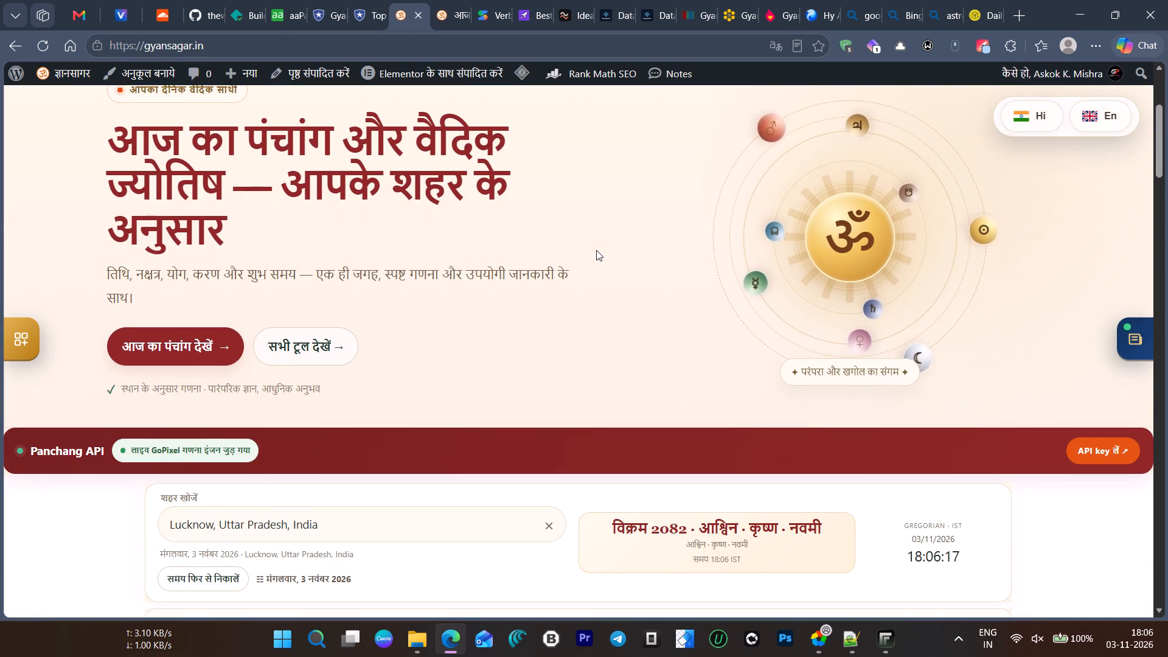
scroll(578, 272, up, 7)
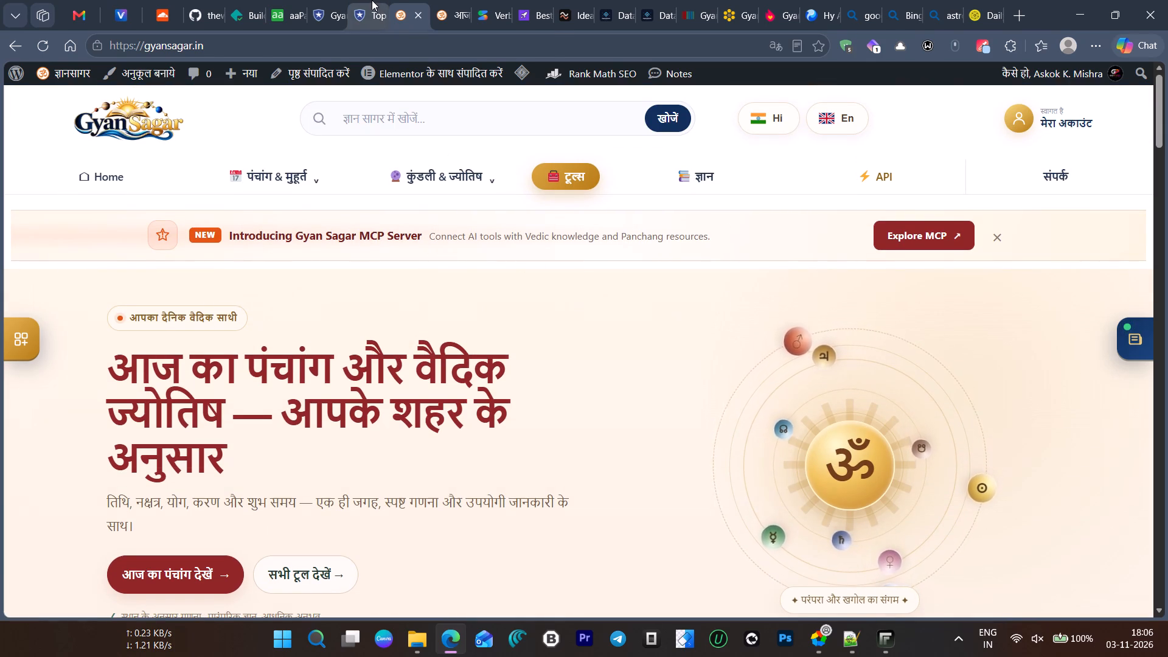
click(372, 0)
click(408, 0)
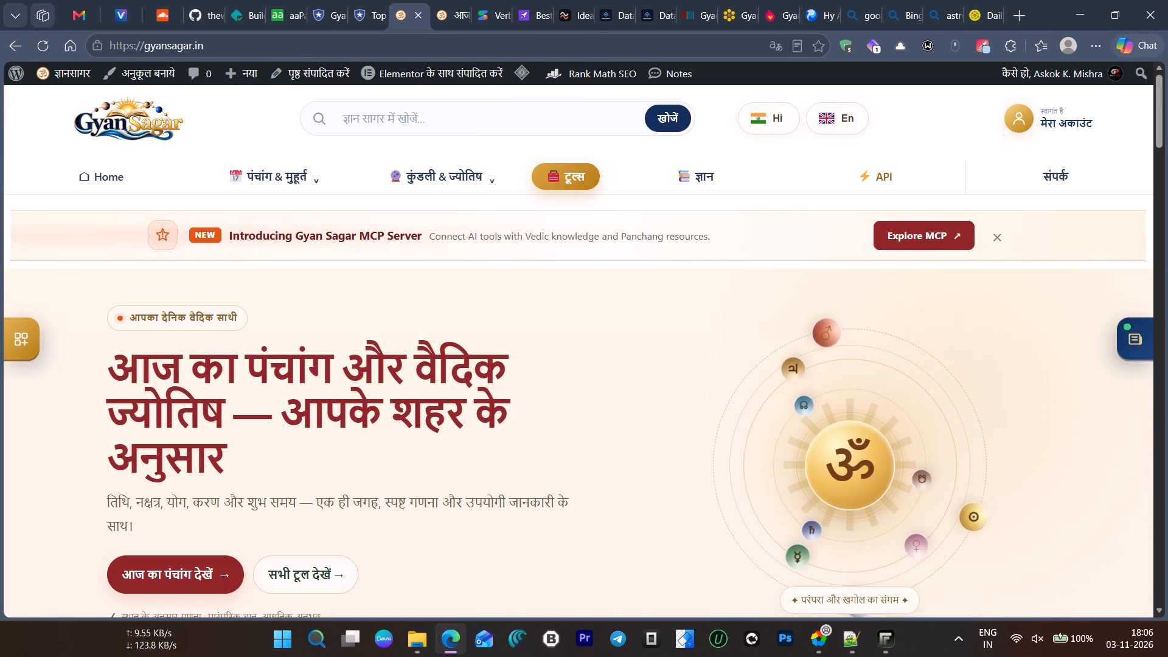
scroll(414, 400, up, 6)
scroll(414, 400, down, 16)
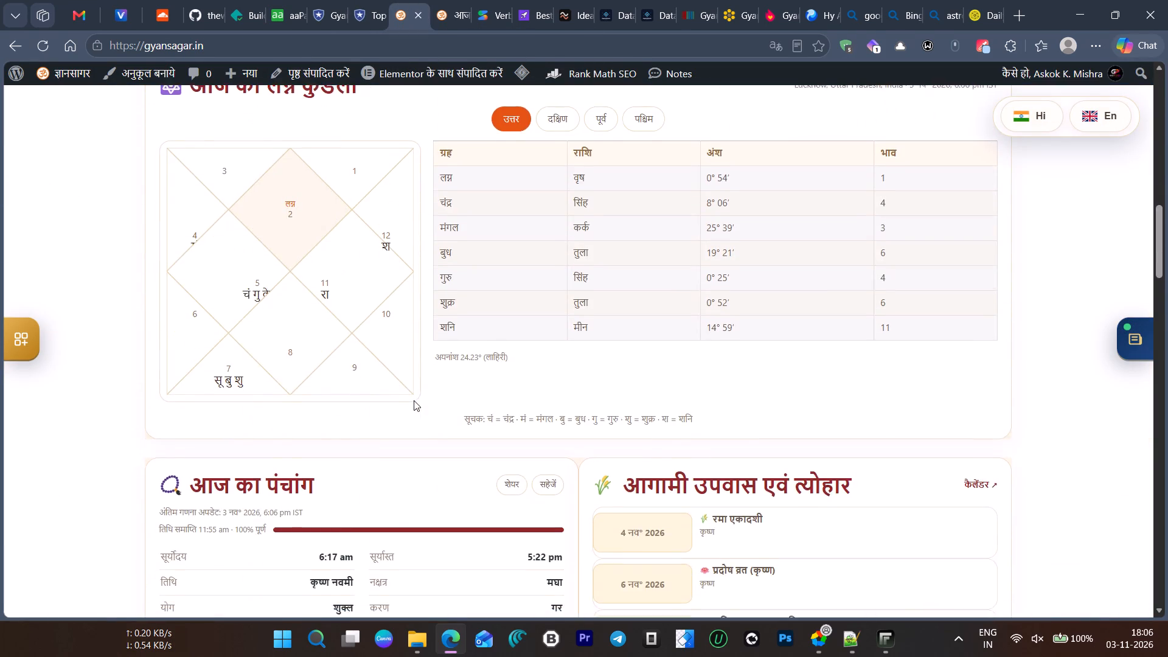
scroll(414, 400, down, 5)
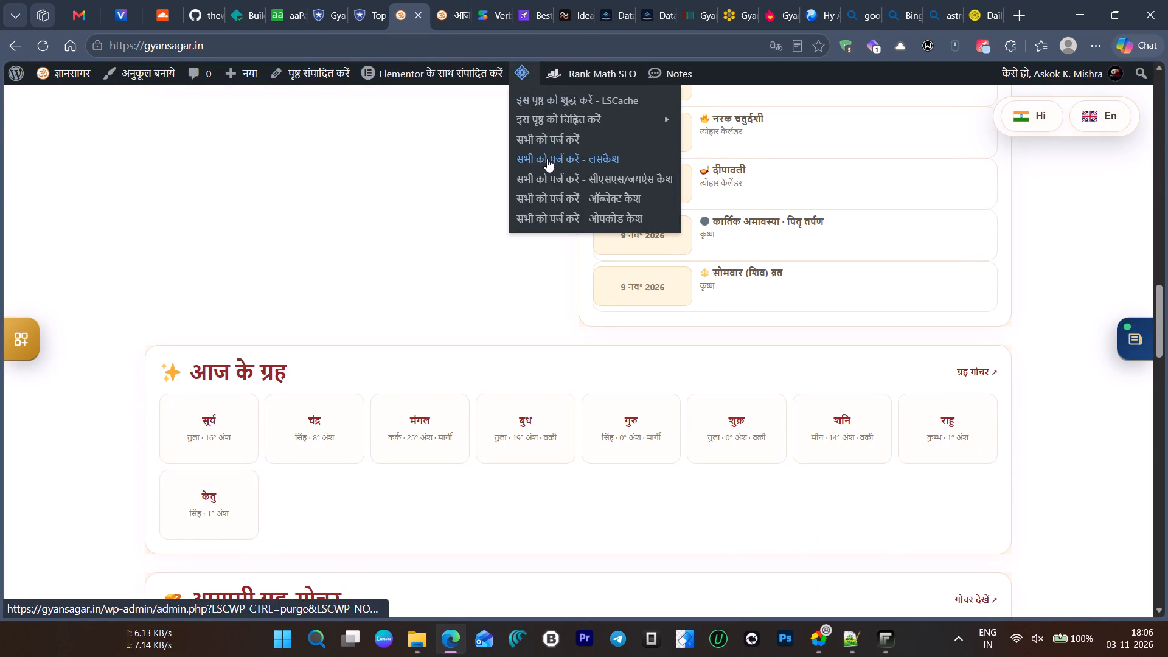
Purge all of the site's LiteSpeed caches.
click(549, 139)
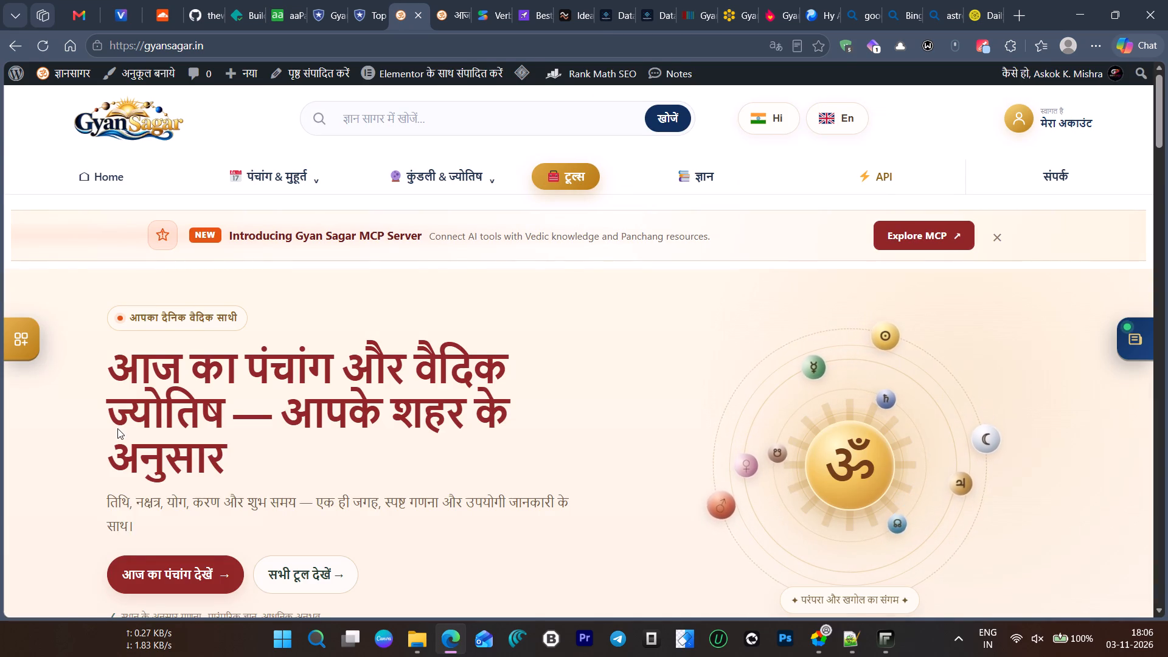
Check the reloaded homepage down to the footer for the popup after the cache purge.
scroll(586, 323, down, 10)
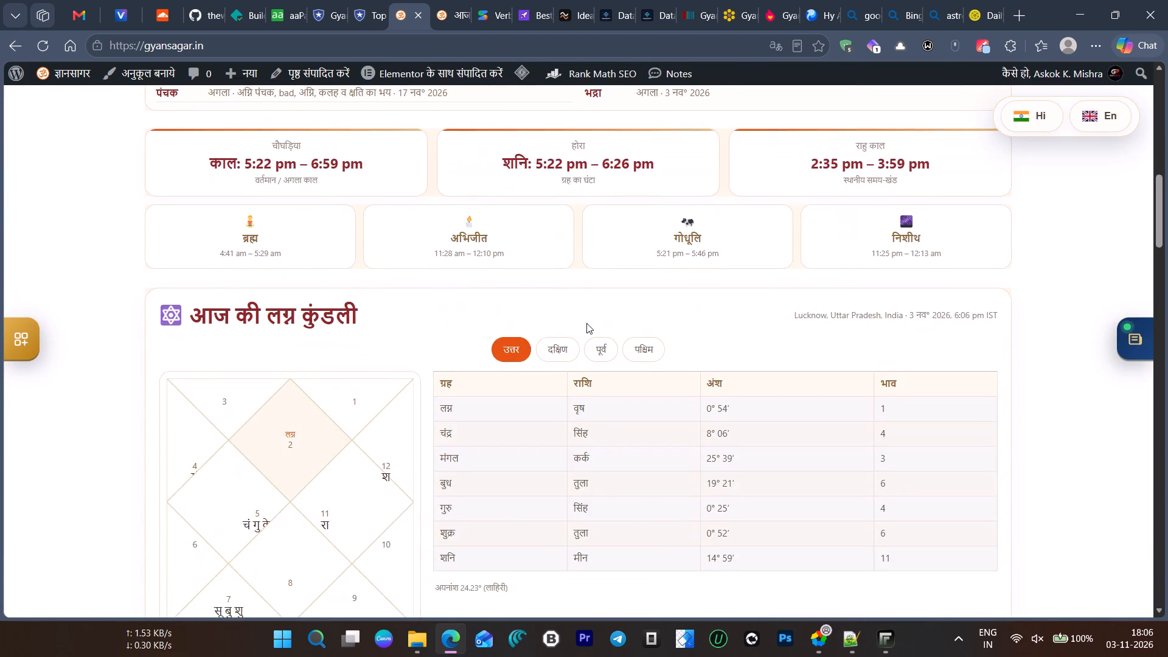
scroll(586, 323, down, 12)
scroll(587, 323, down, 14)
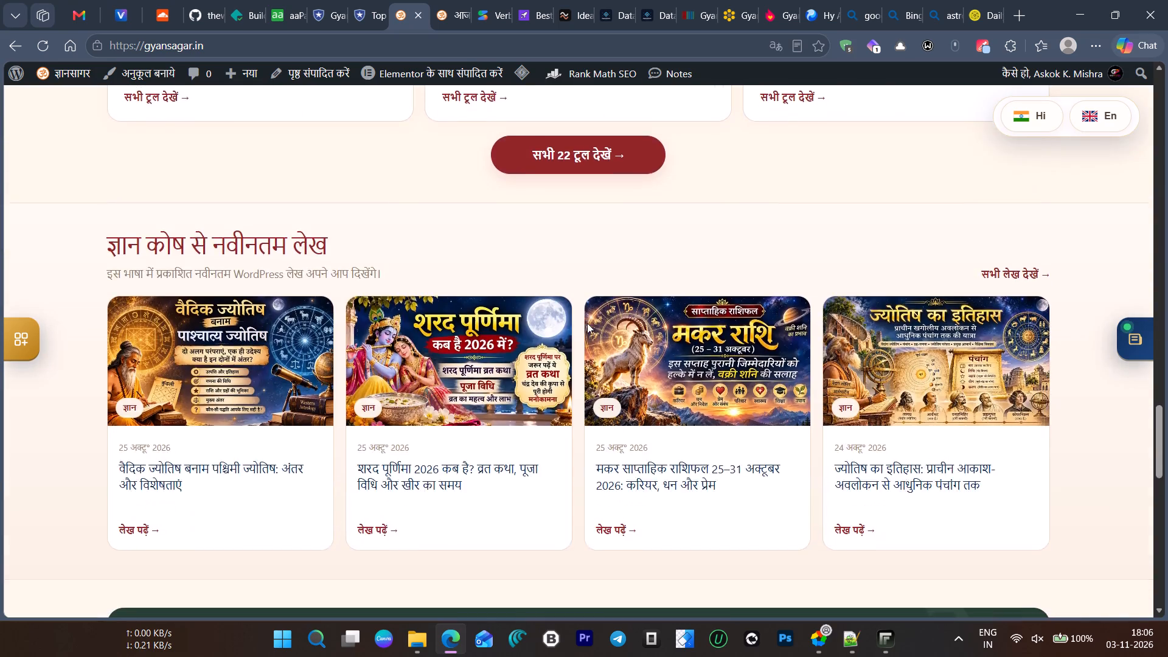
scroll(587, 323, down, 20)
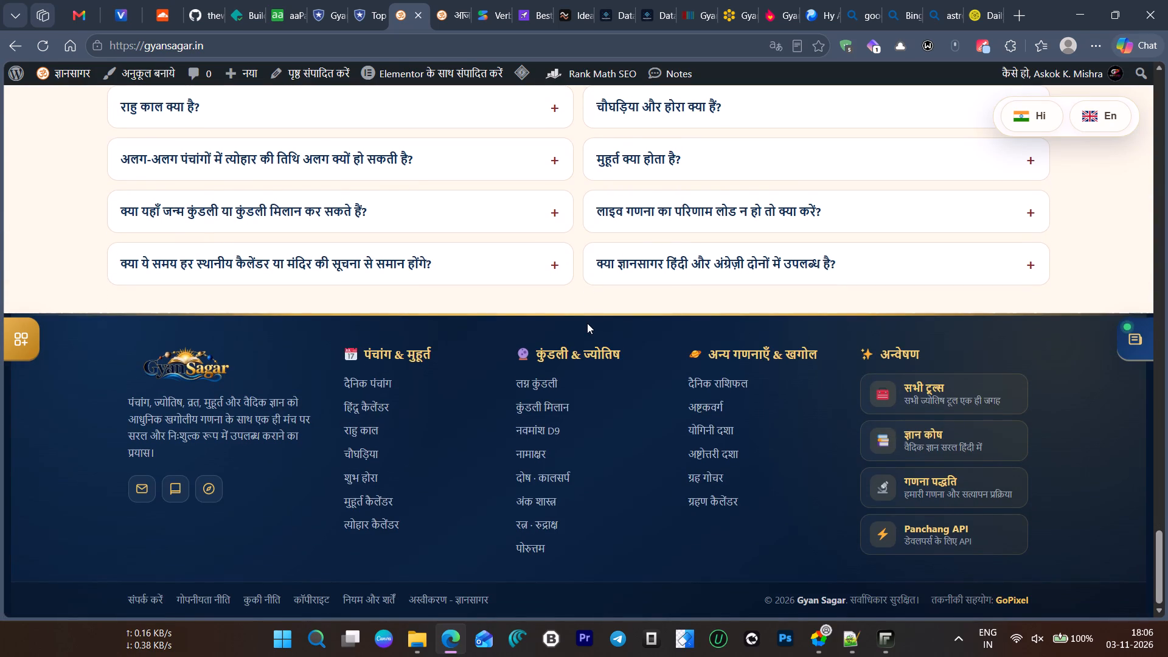
scroll(587, 323, down, 1)
scroll(587, 323, up, 4)
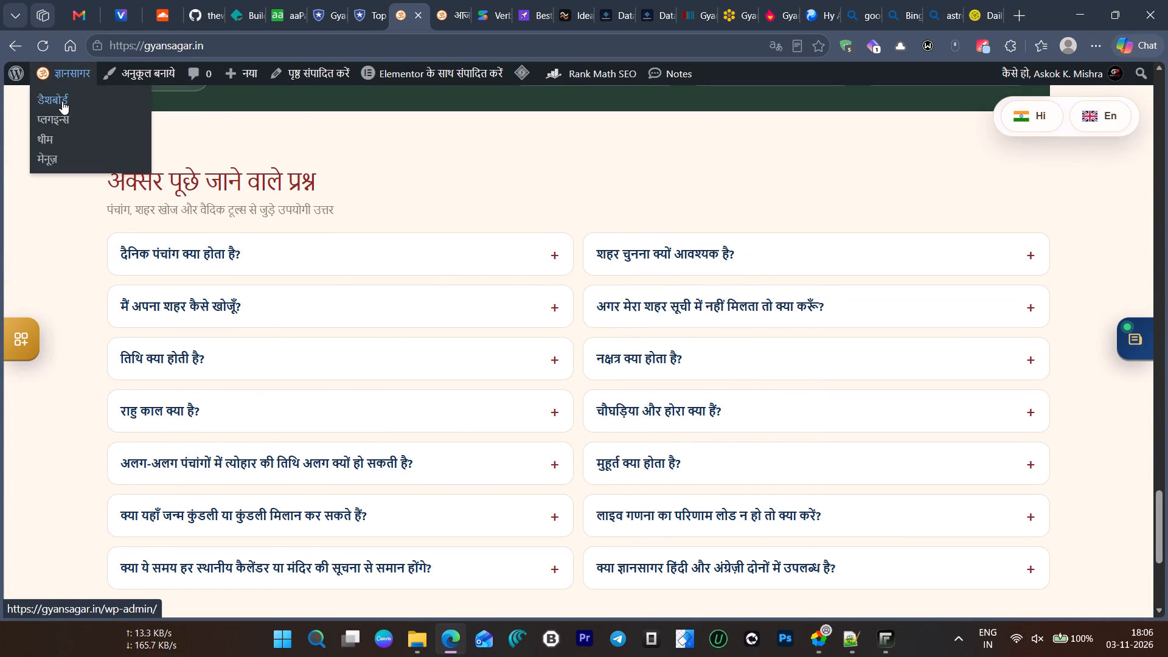
Return to the site's WordPress admin dashboard.
click(62, 101)
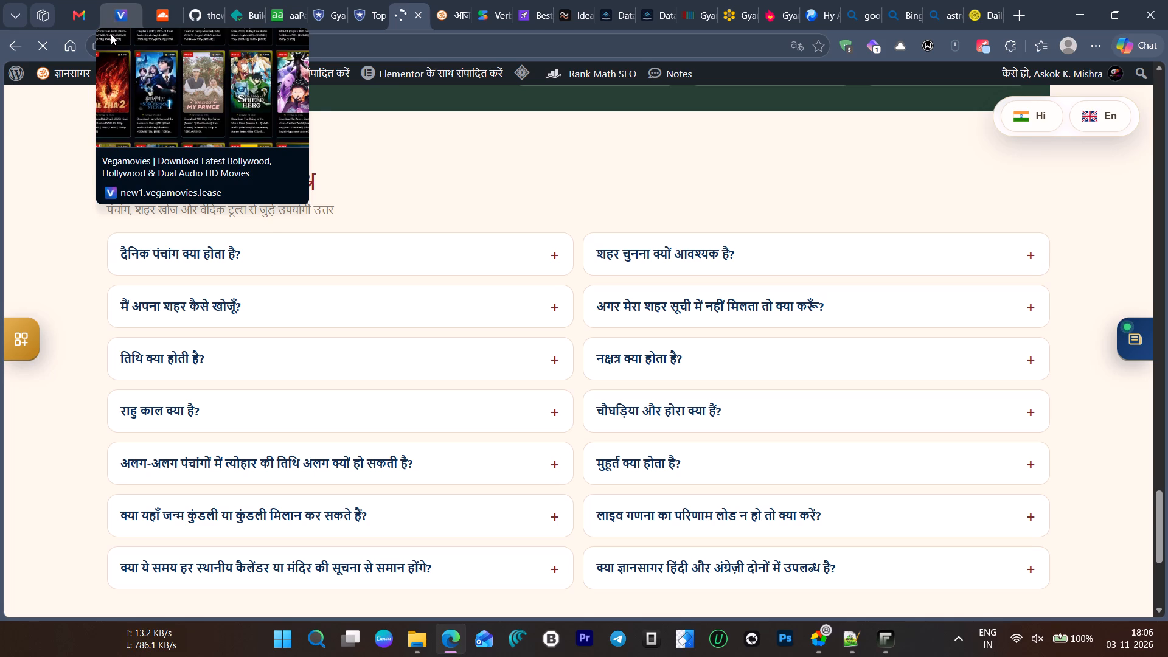
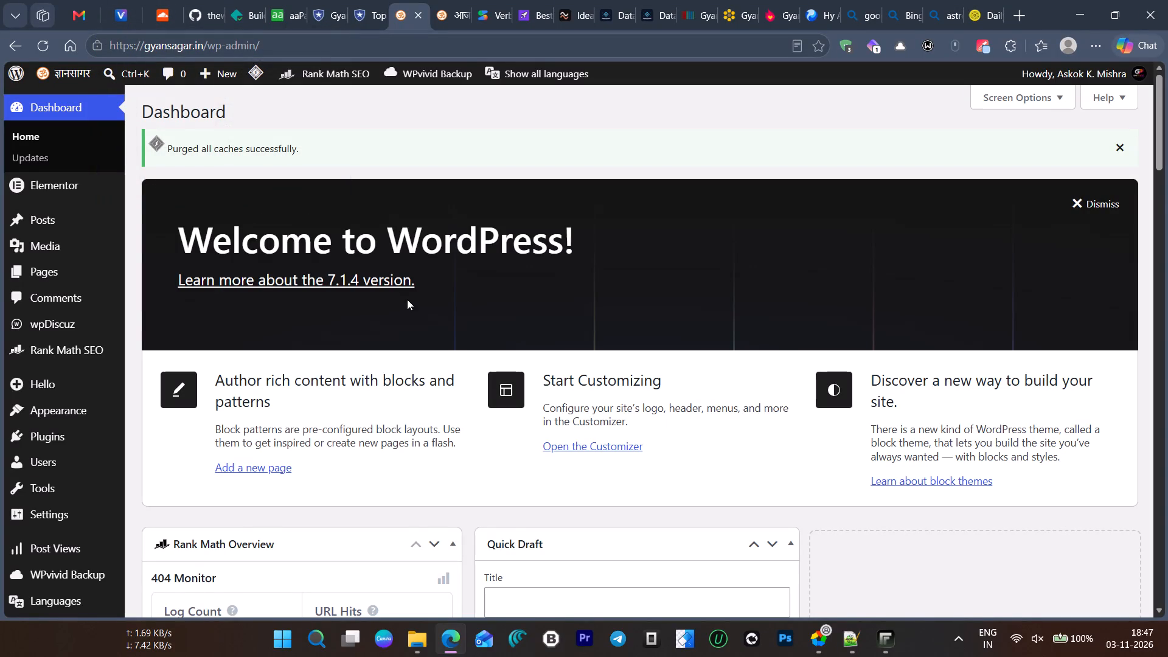
Open the list of Elementor popups in the site's admin area.
scroll(407, 299, down, 4)
scroll(407, 299, up, 7)
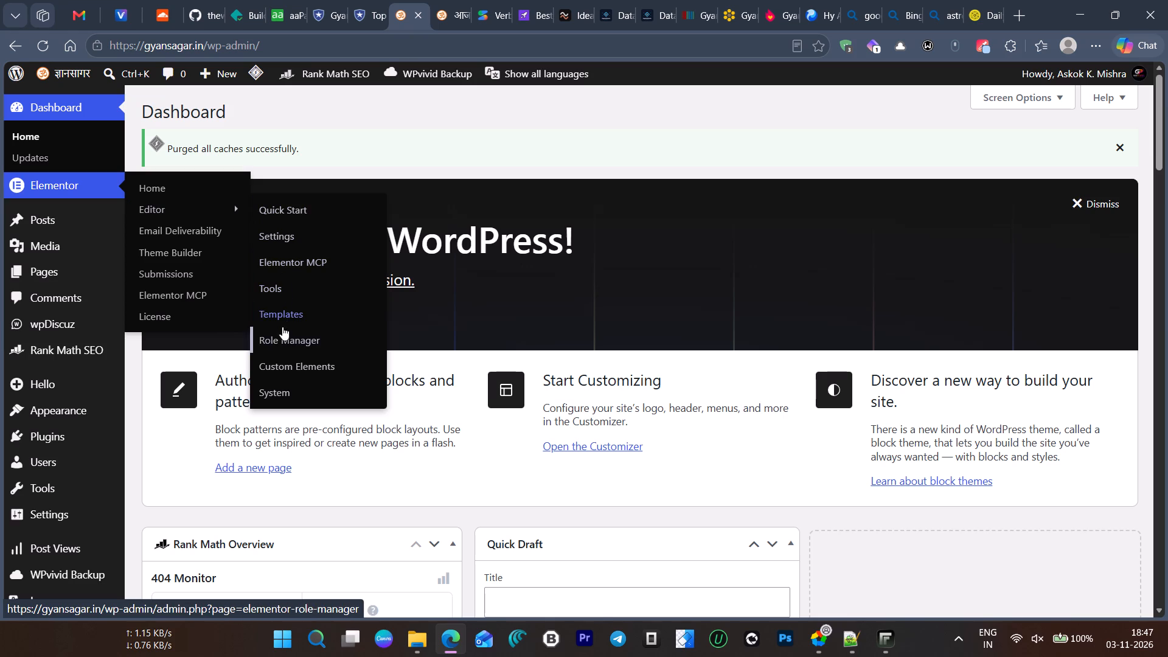
click(285, 361)
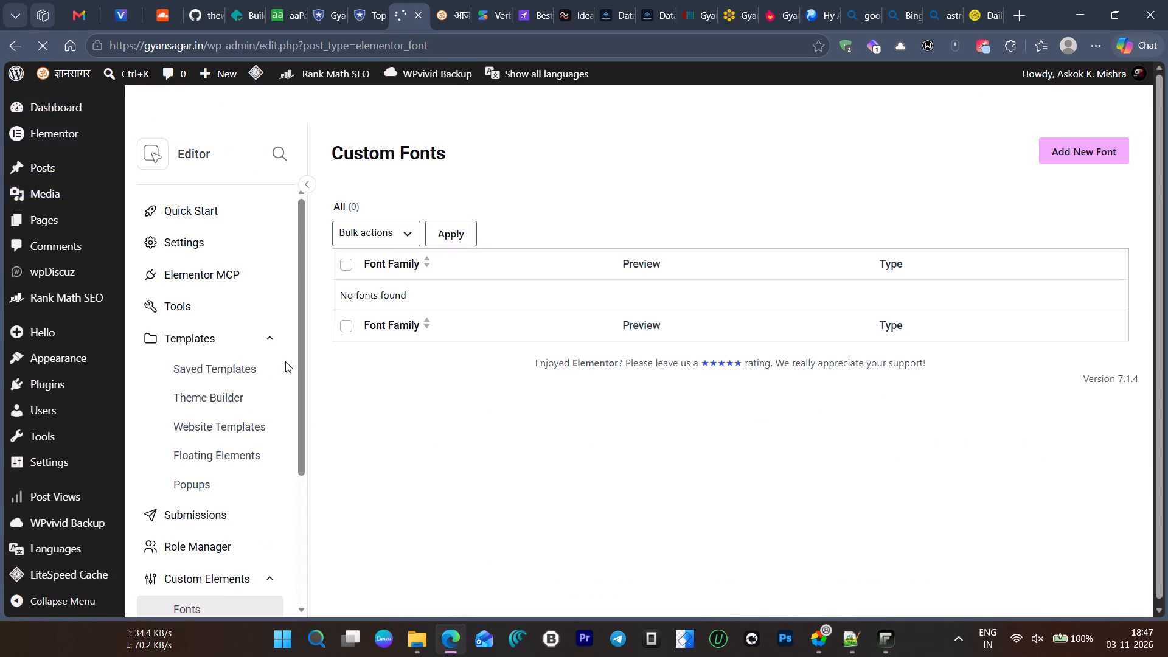
click(226, 485)
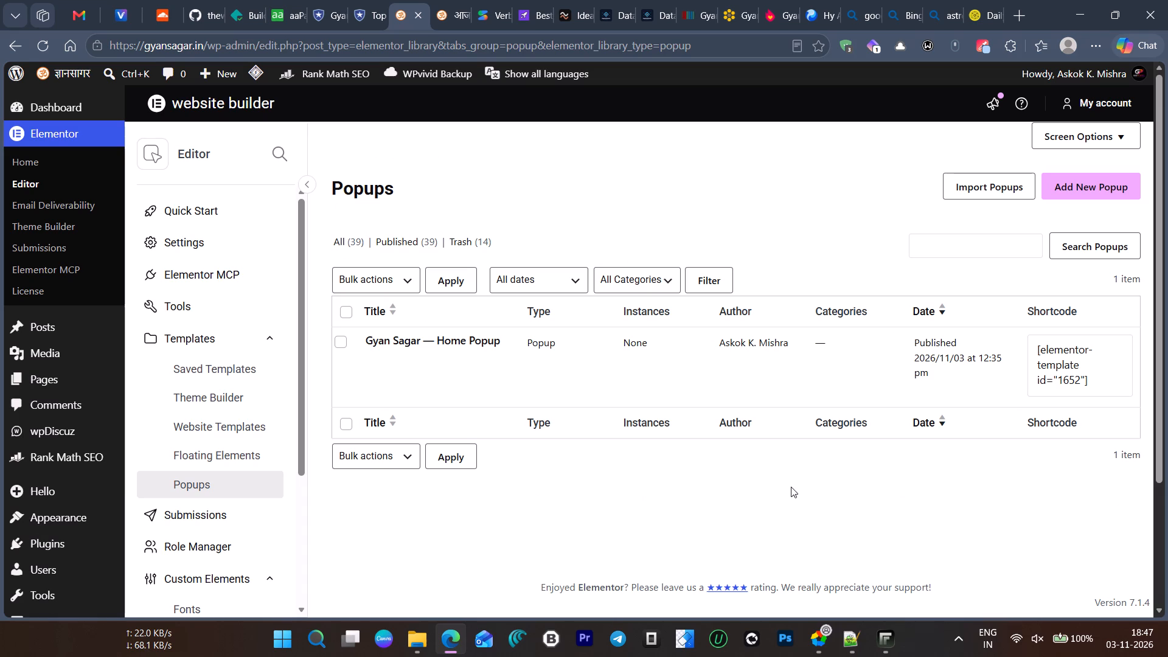
click(639, 347)
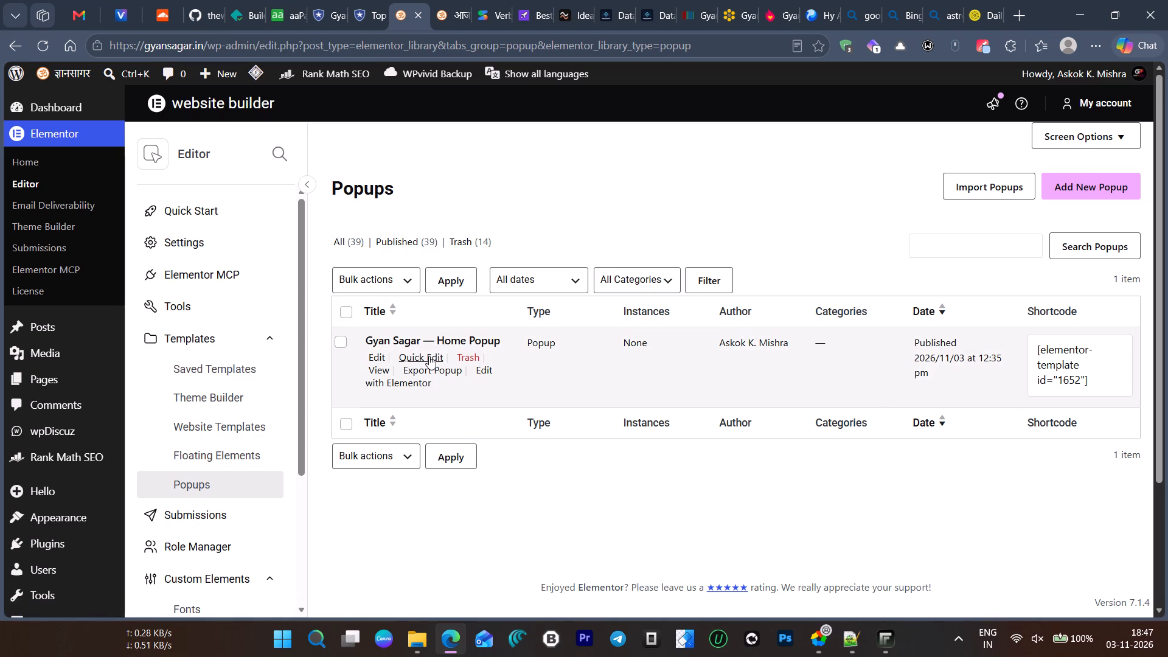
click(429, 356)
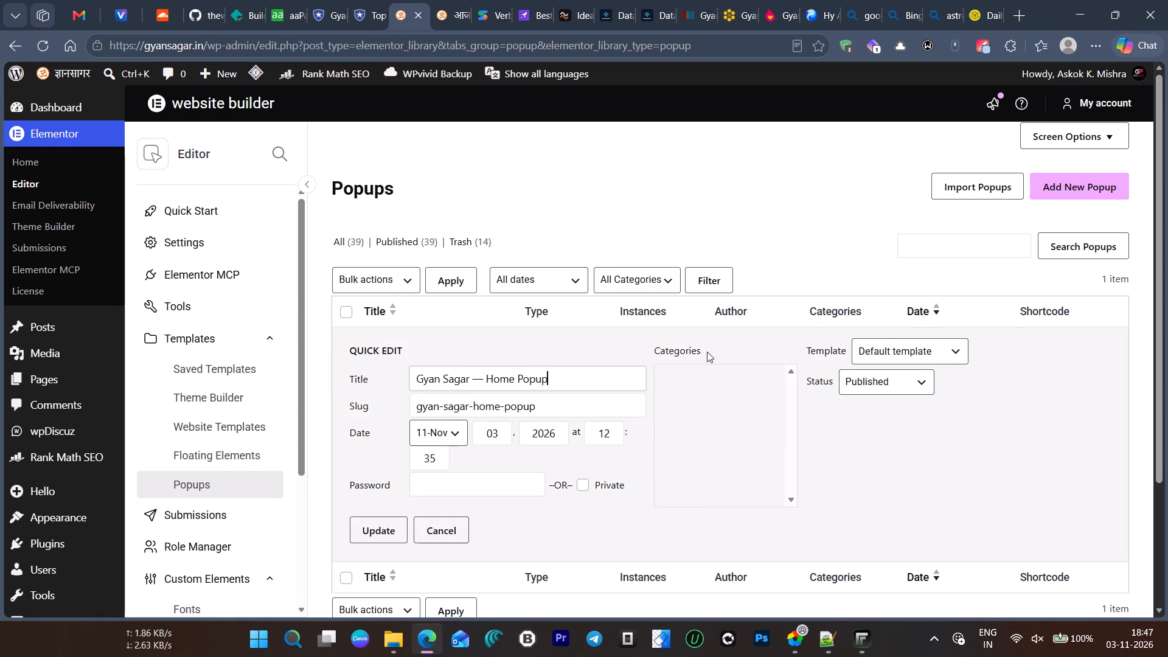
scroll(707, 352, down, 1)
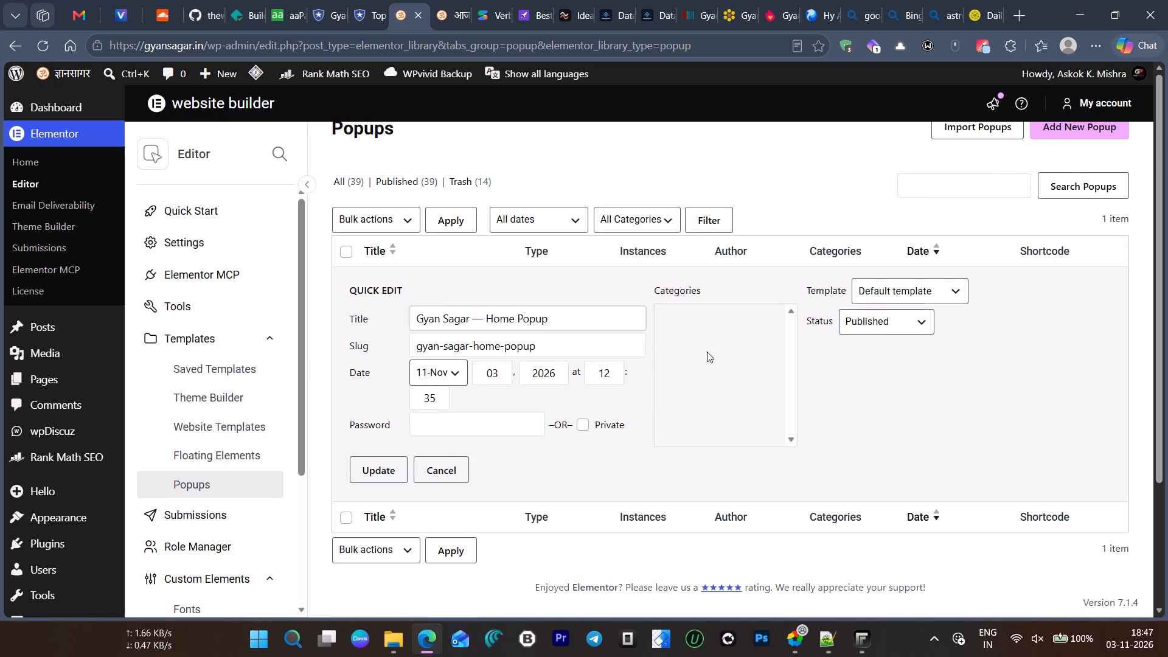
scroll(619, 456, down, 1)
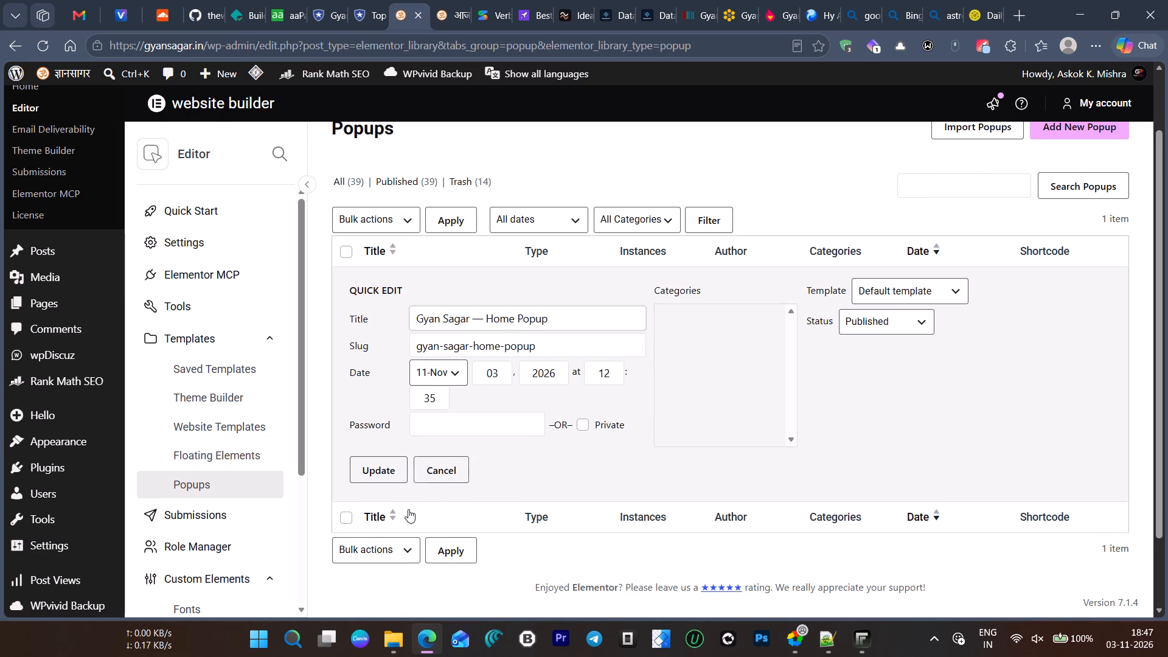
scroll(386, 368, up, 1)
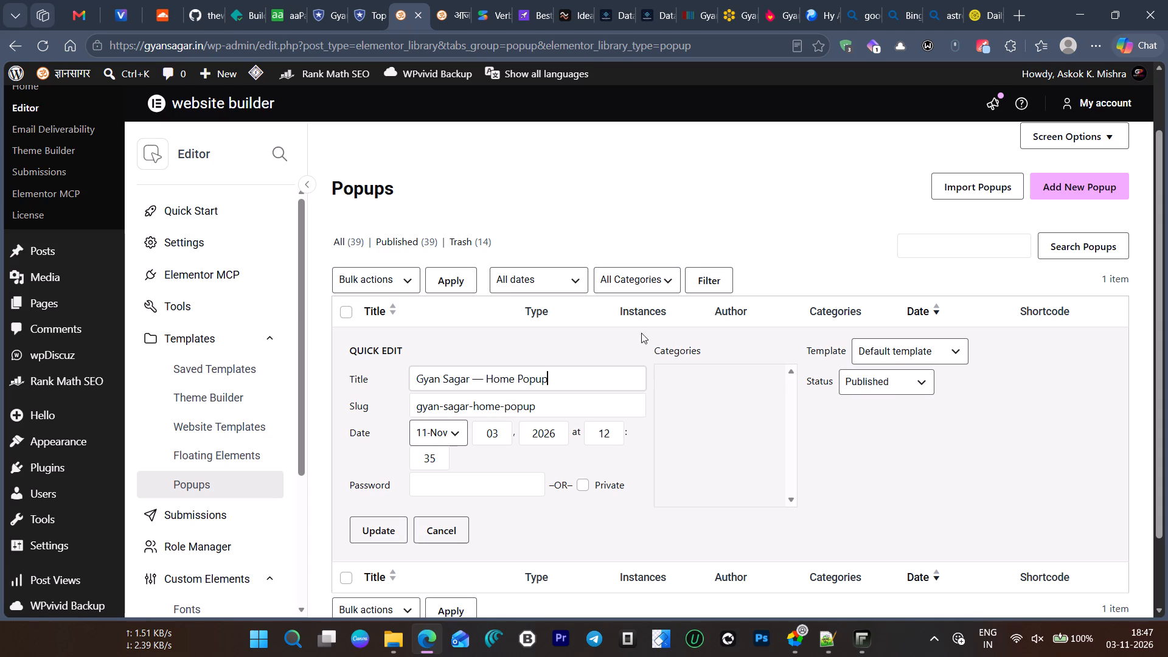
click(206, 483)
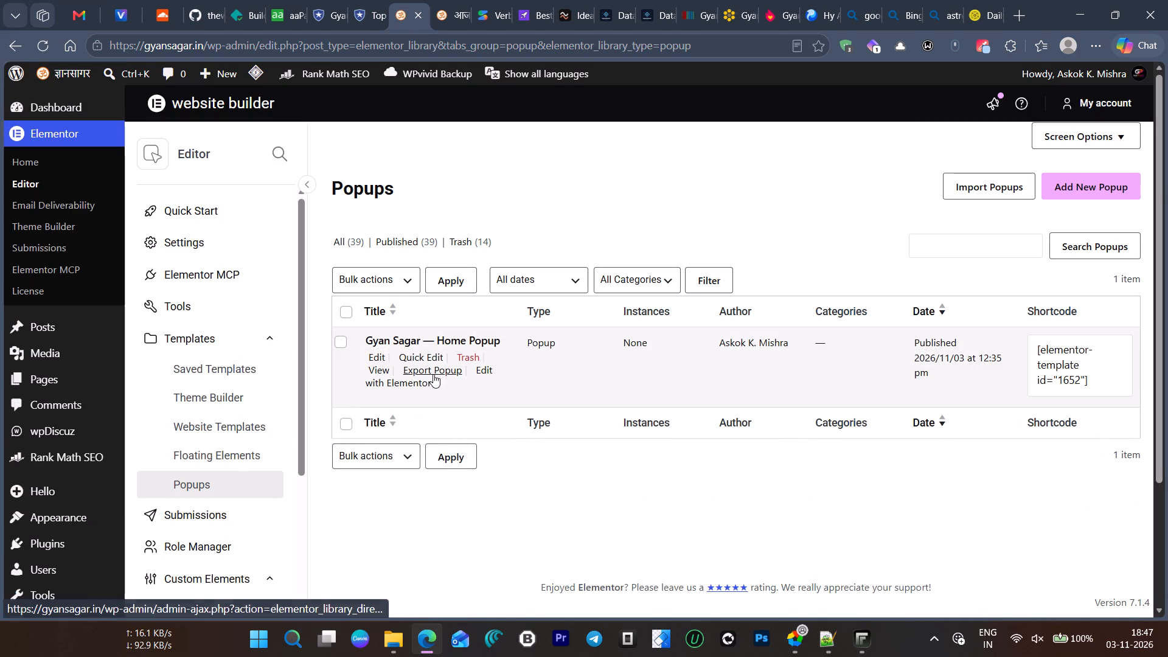
Open the Gyan Sagar — Home Popup in the Elementor editor in a new browser tab.
right_click(409, 384)
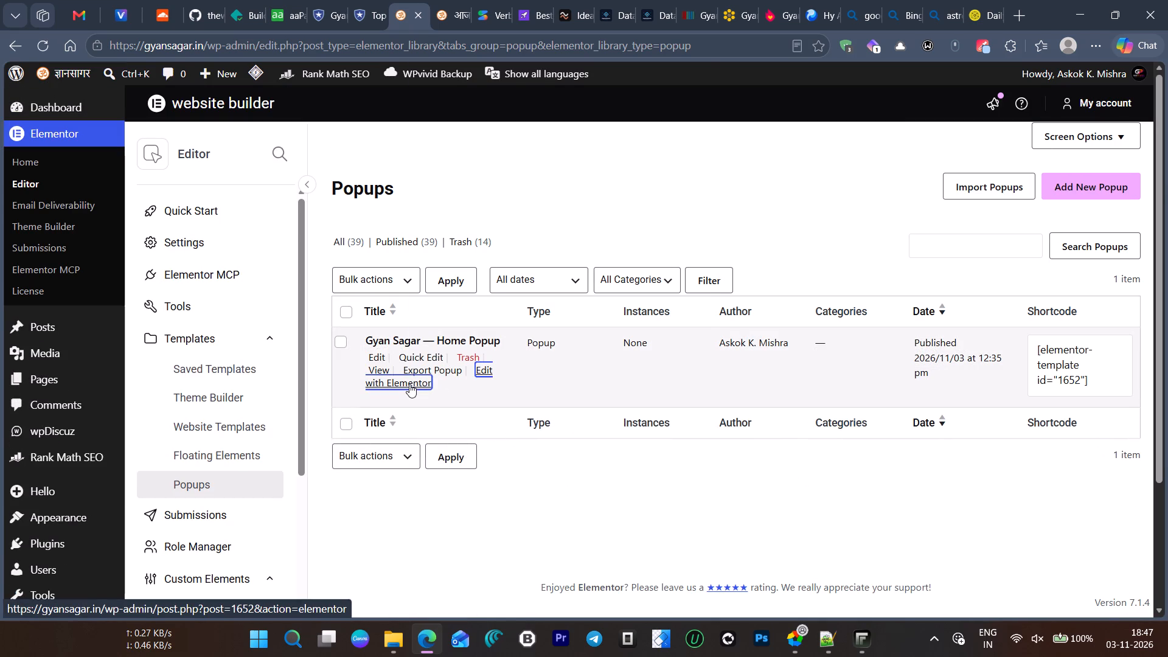
click(538, 23)
click(447, 0)
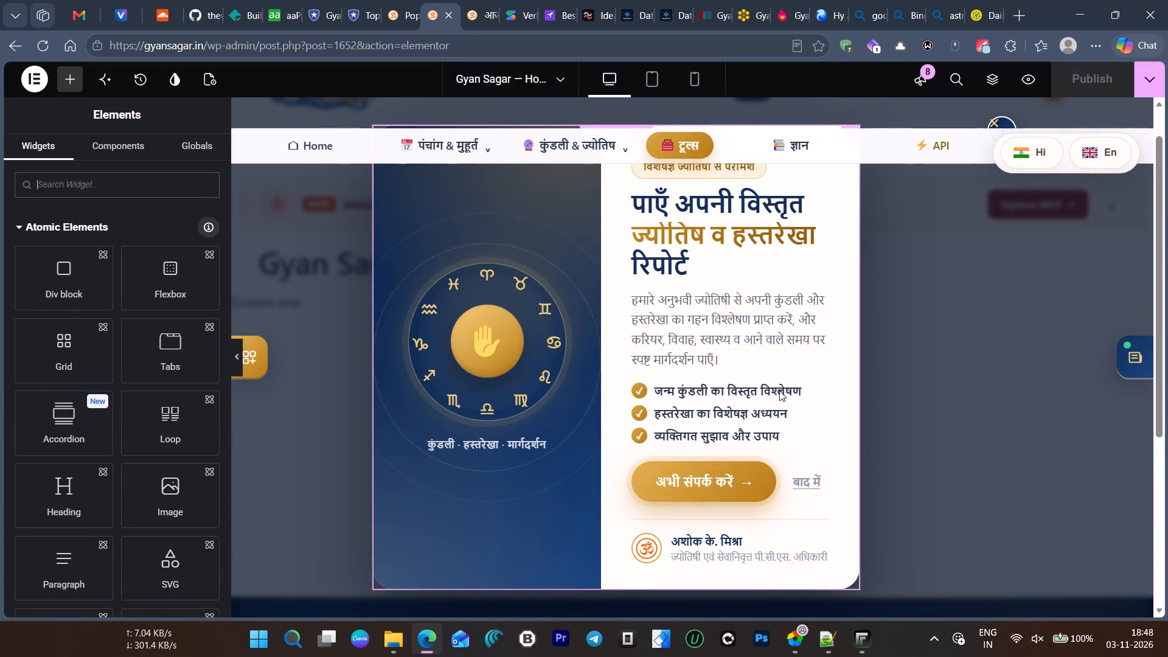
scroll(780, 390, up, 1)
scroll(780, 390, down, 2)
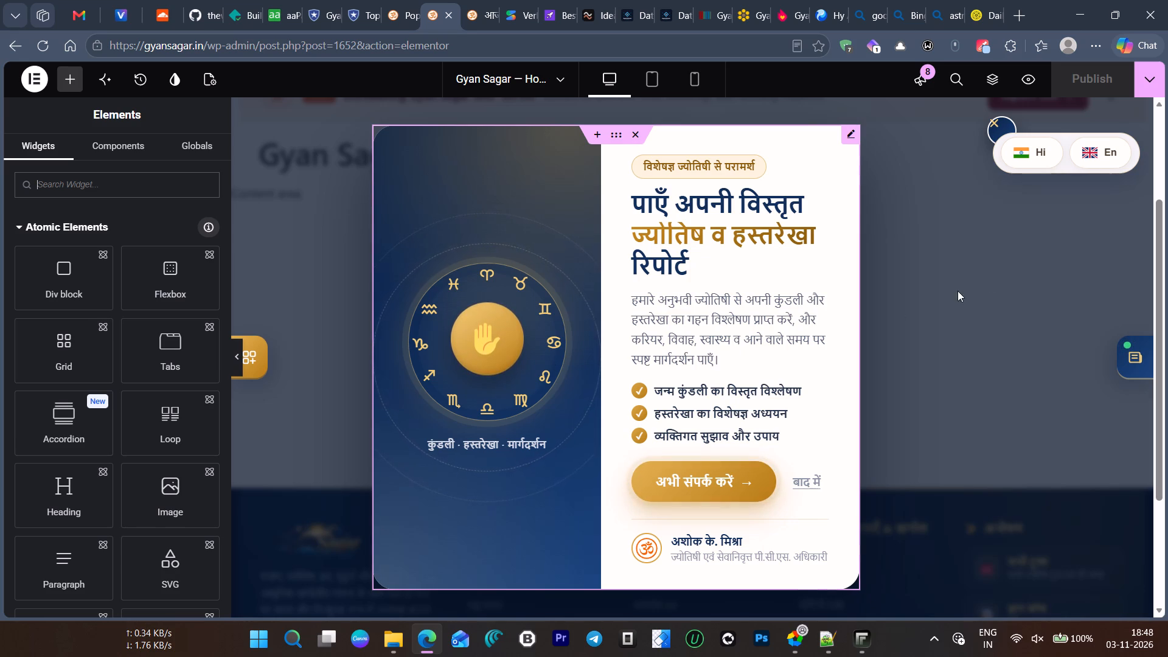
Delete and re-enter the final "y" of "Palmistry" in the popup's HTML code so the popup can be republished.
click(729, 395)
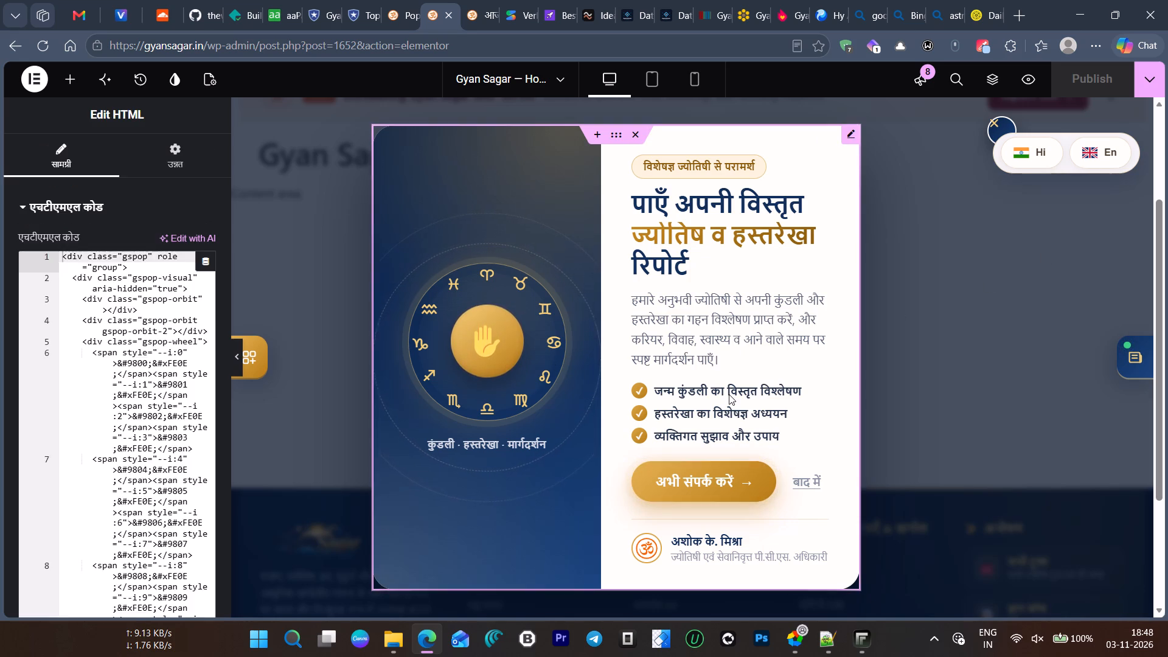
scroll(133, 401, down, 5)
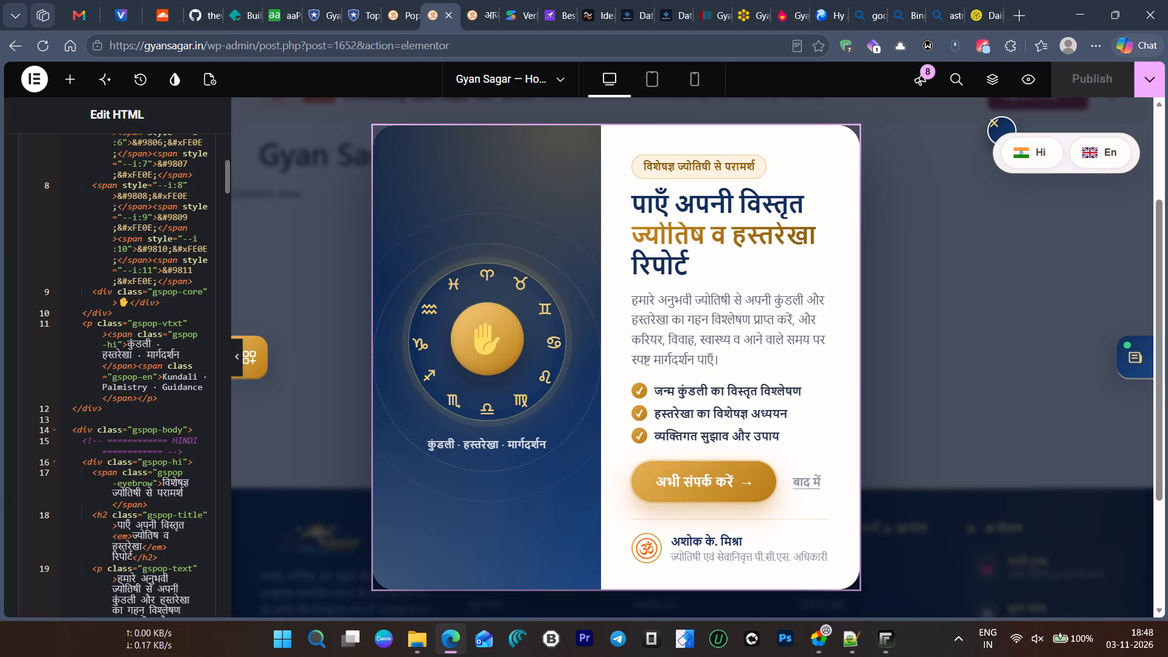
click(149, 388)
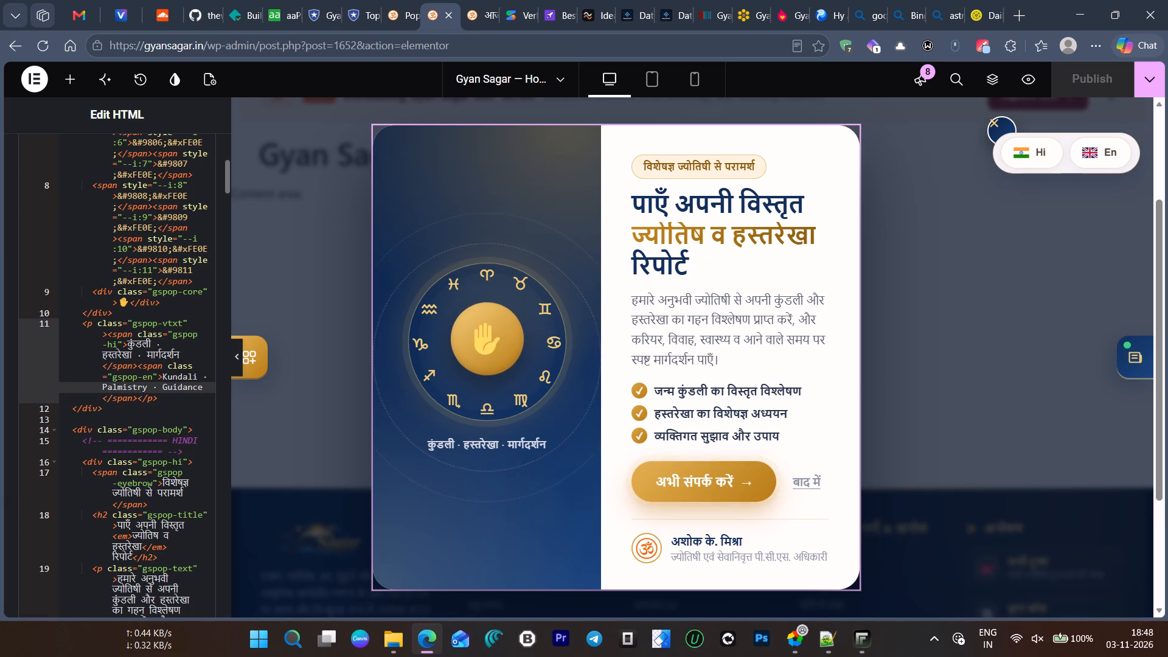
key(BackSpace)
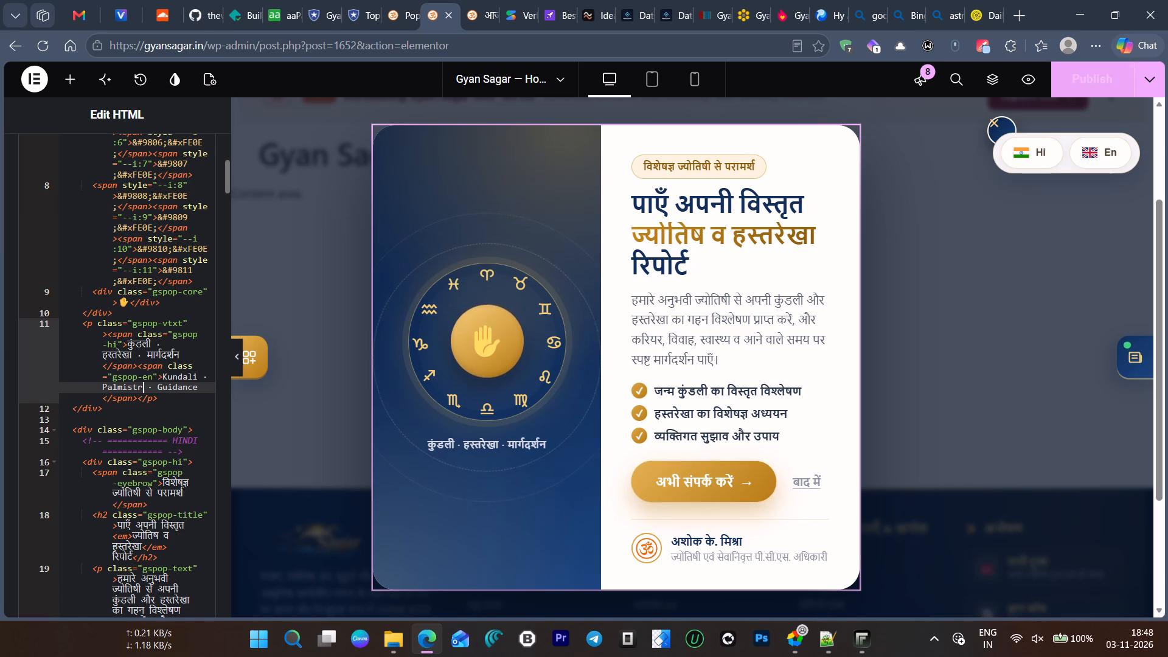
key(y)
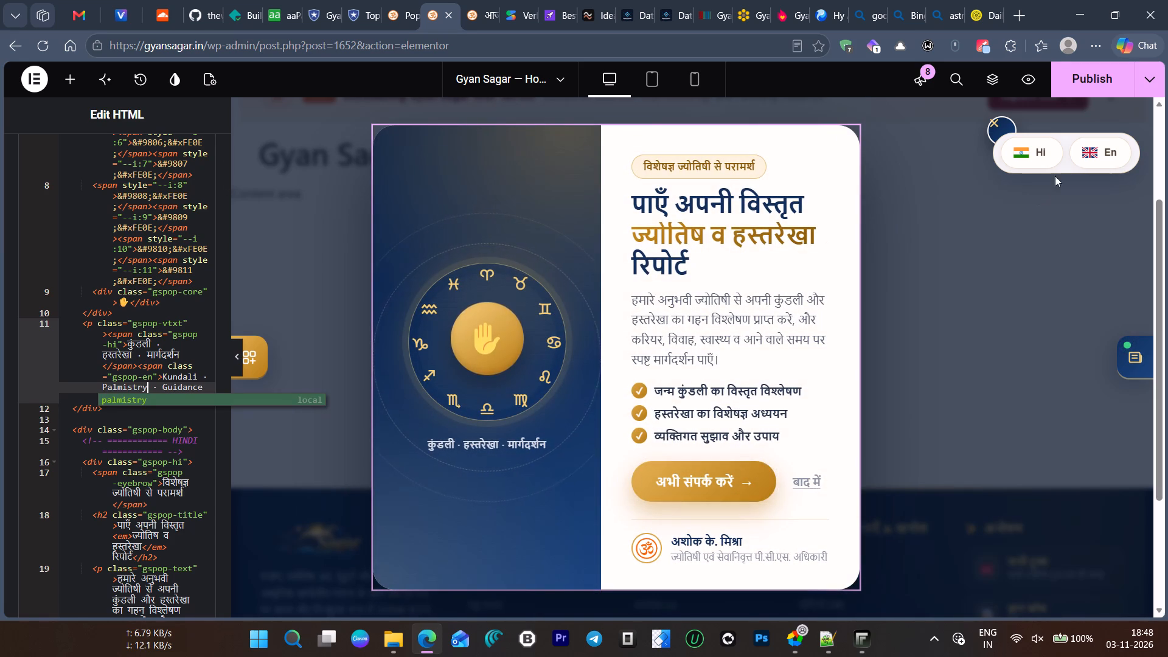
Open the popup's publish settings and add a display condition that includes the entire site.
click(1100, 78)
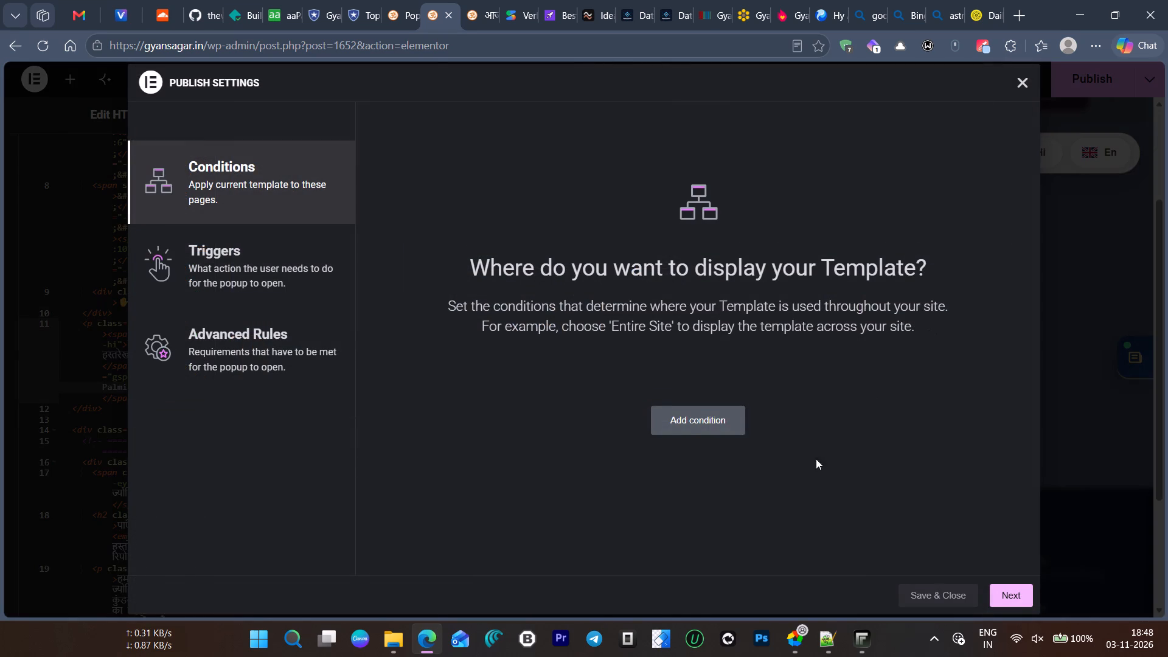
click(693, 428)
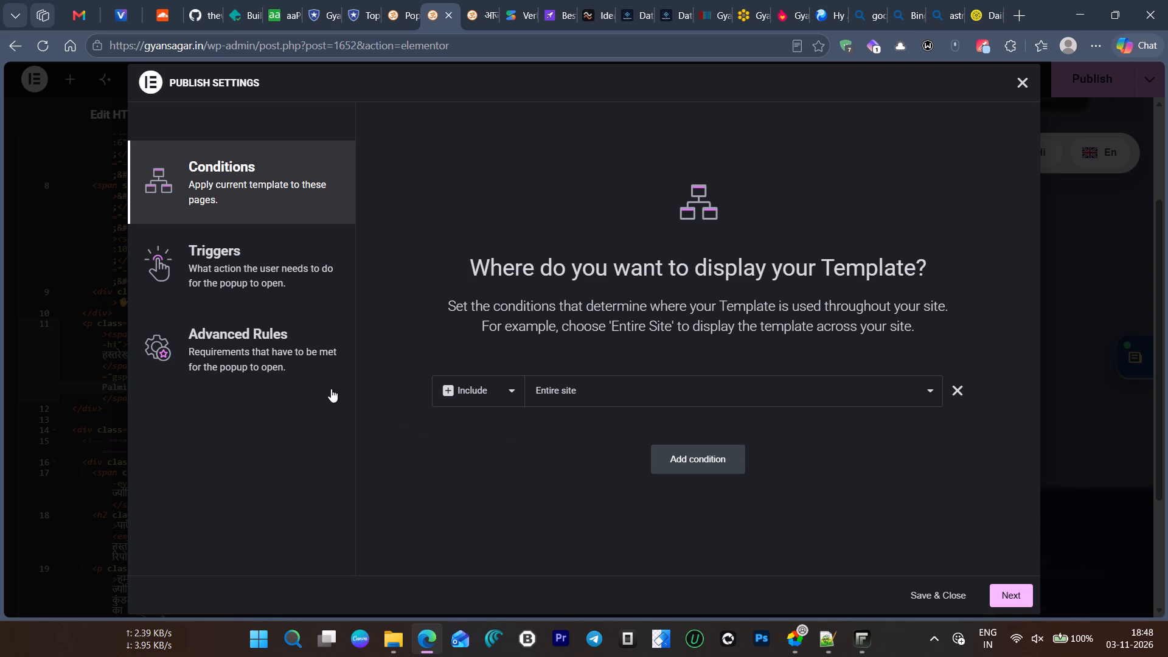
Enable the popup triggers On Scroll (down, 50%), On Click (1 click), On Page Exit Intent and AdBlock Detection (0 sec).
click(285, 278)
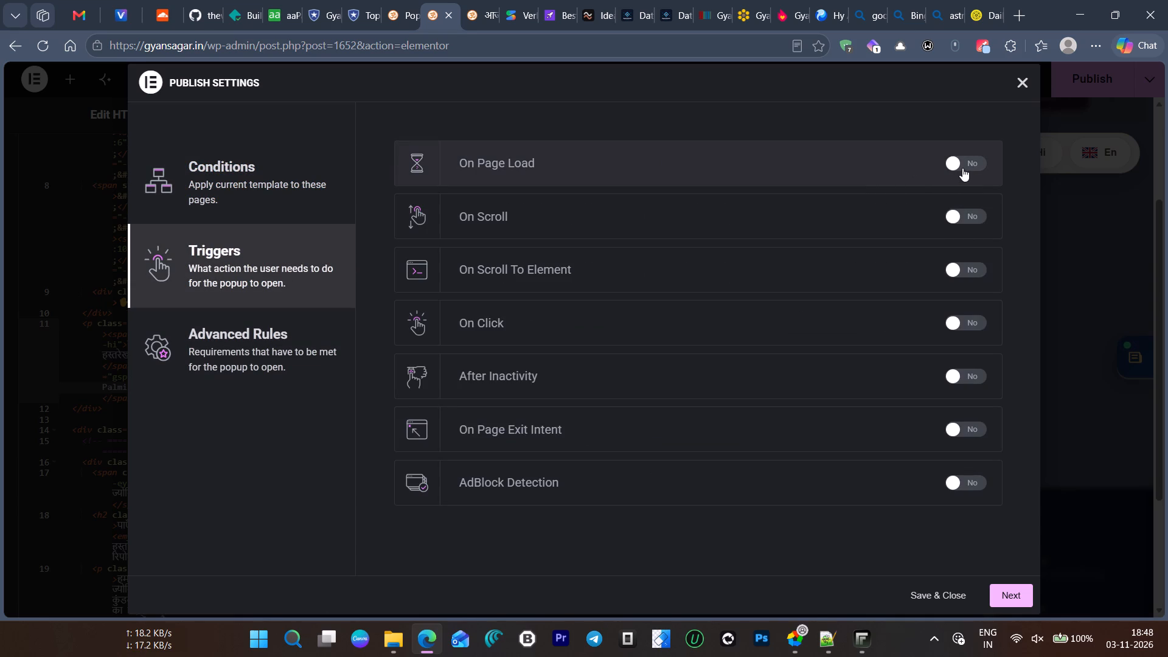
click(968, 214)
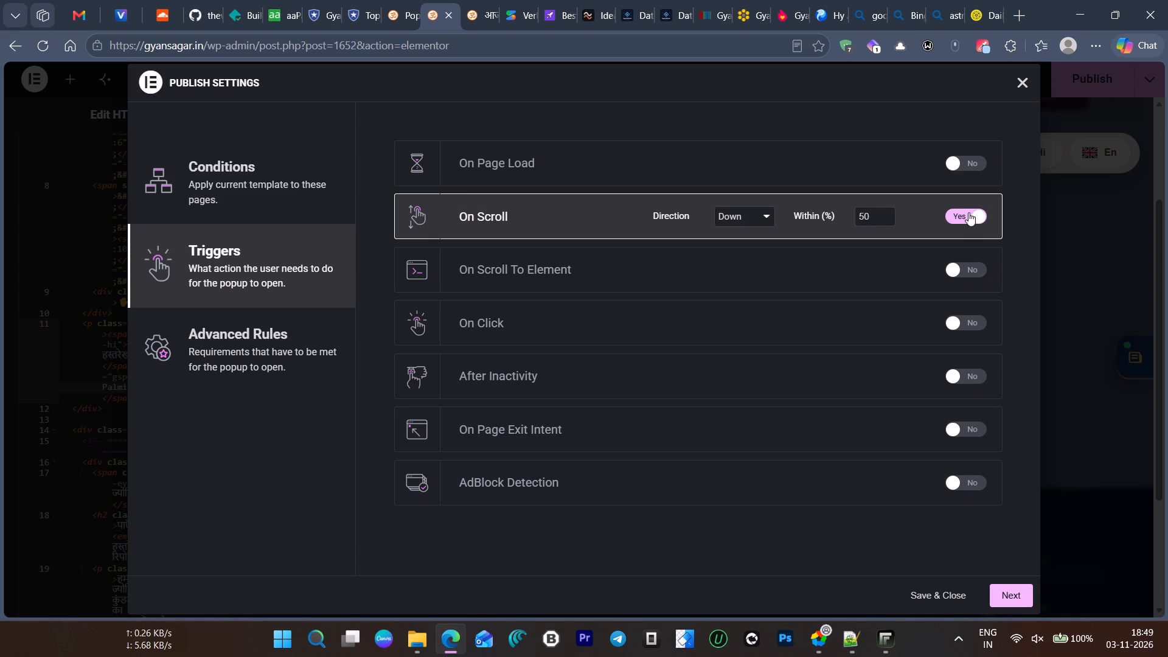
click(974, 324)
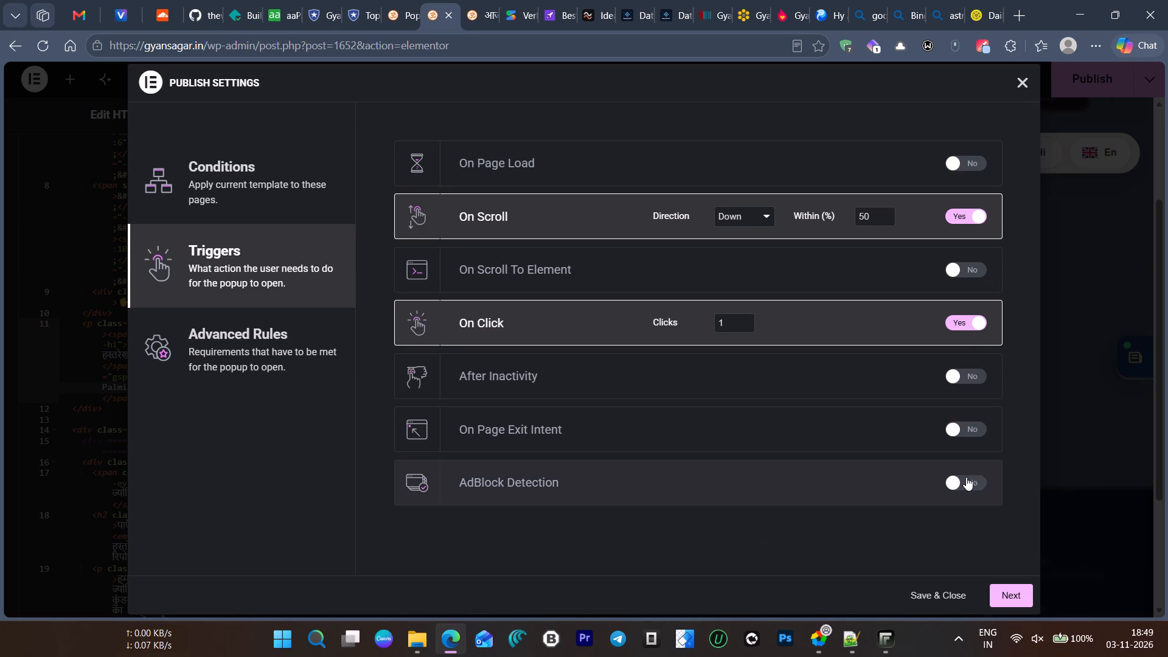
click(970, 428)
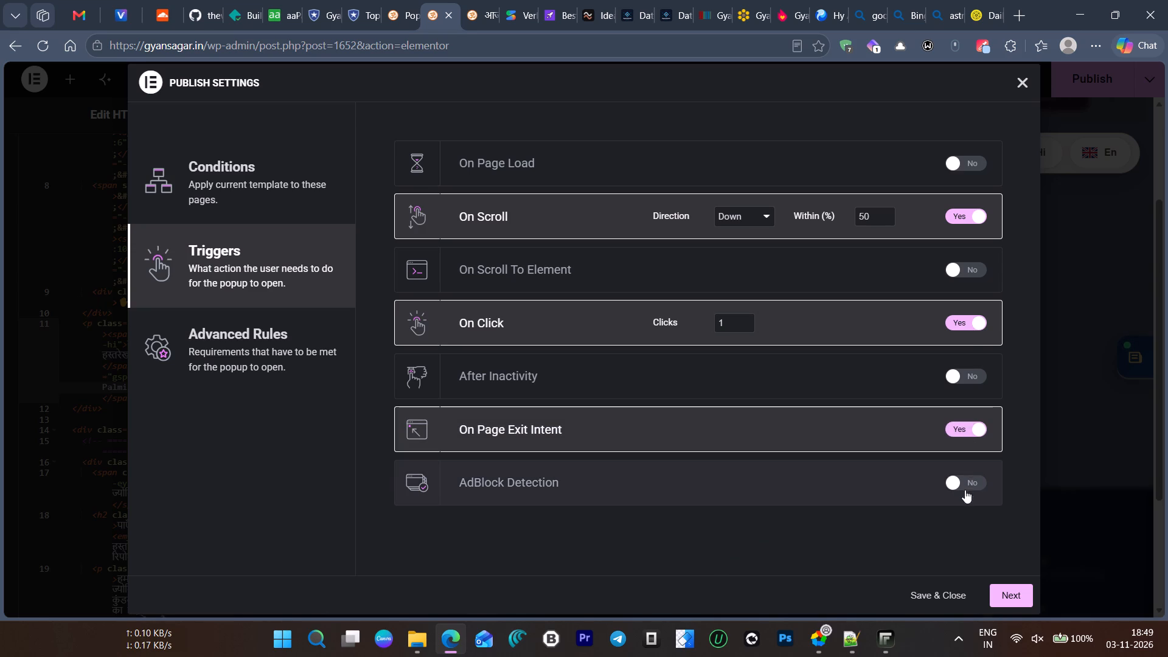
click(969, 480)
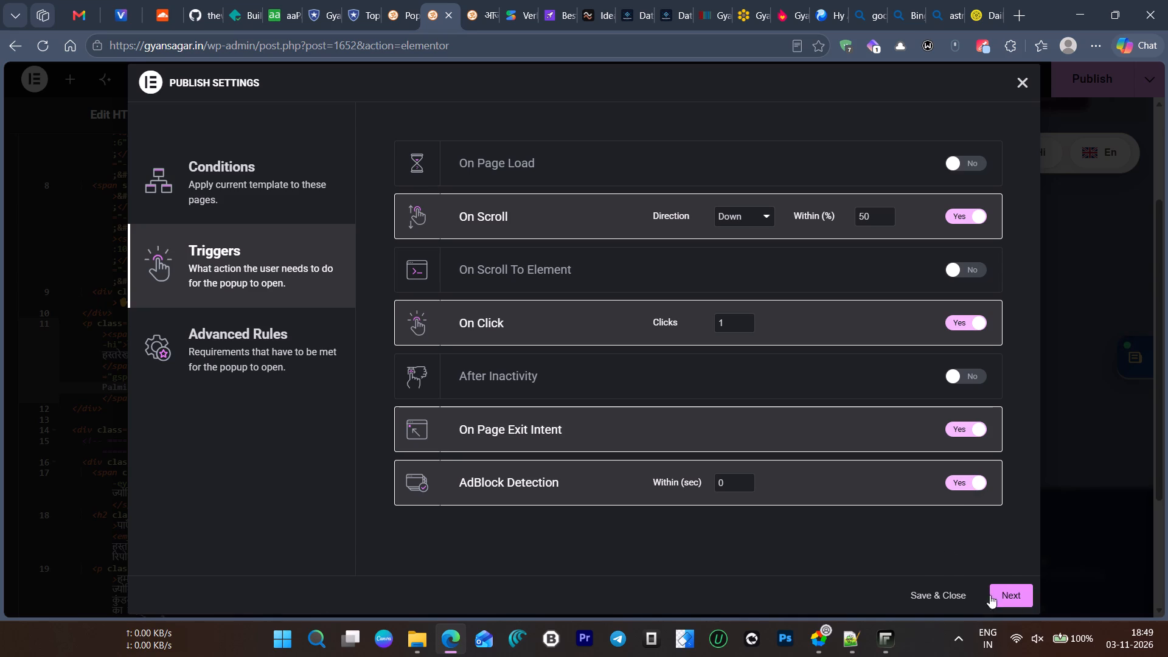
Enable the advanced rules Show up to 3 times and Show on devices (desktop, mobile portrait, tablet portrait), and save the publish settings.
click(1020, 595)
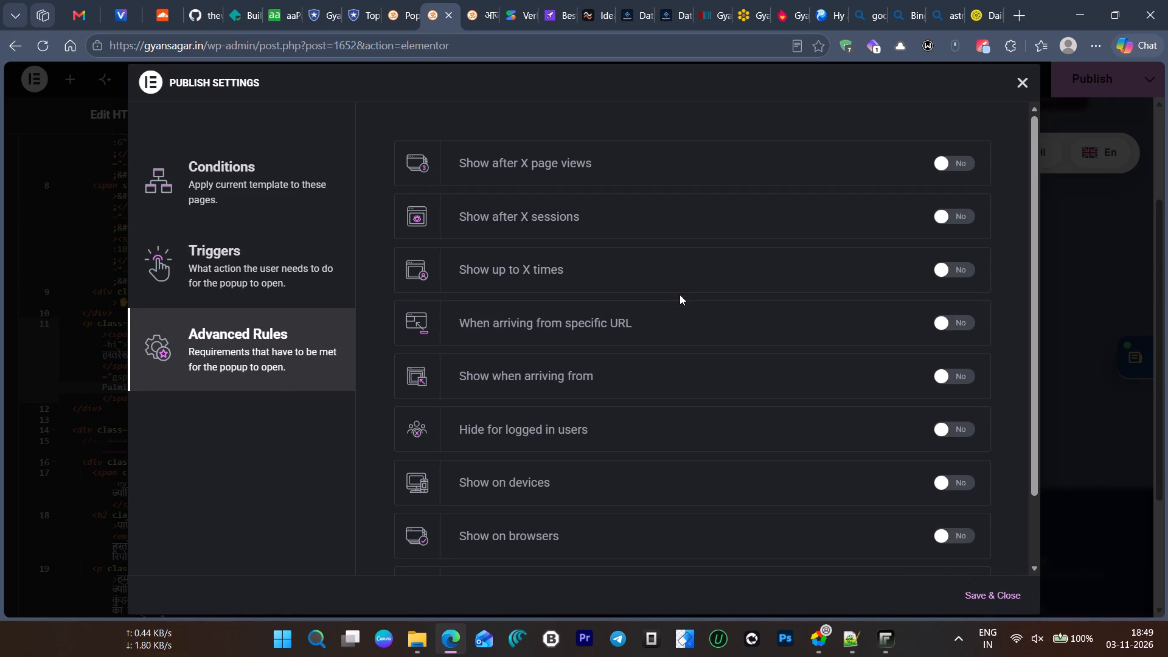
scroll(680, 294, down, 1)
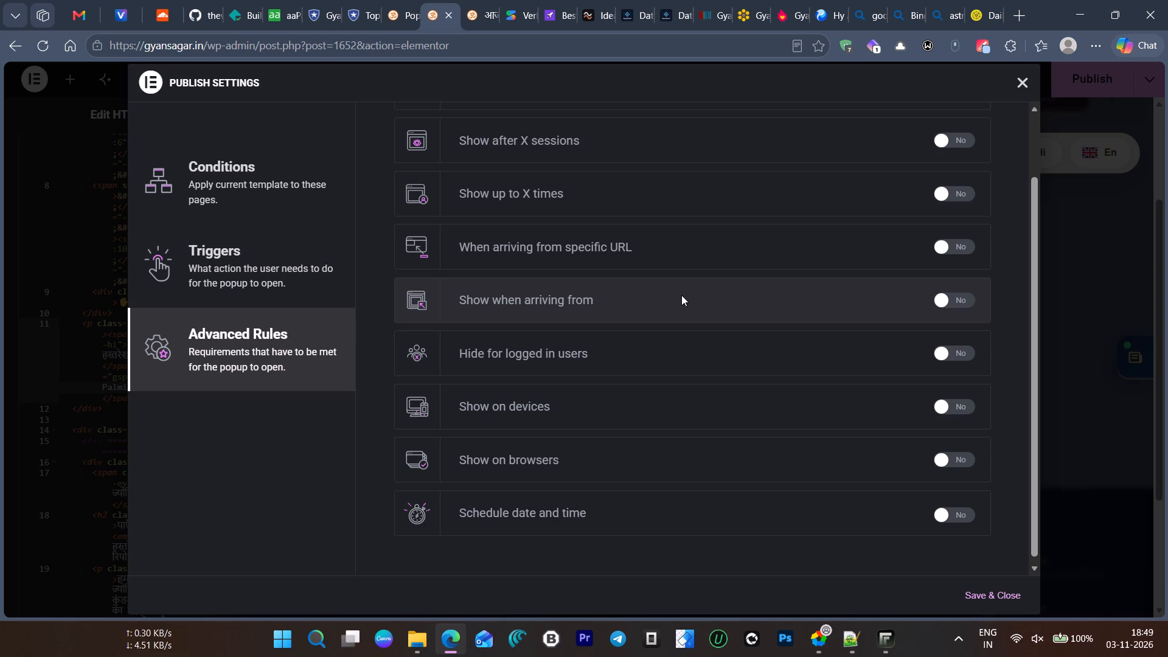
click(965, 195)
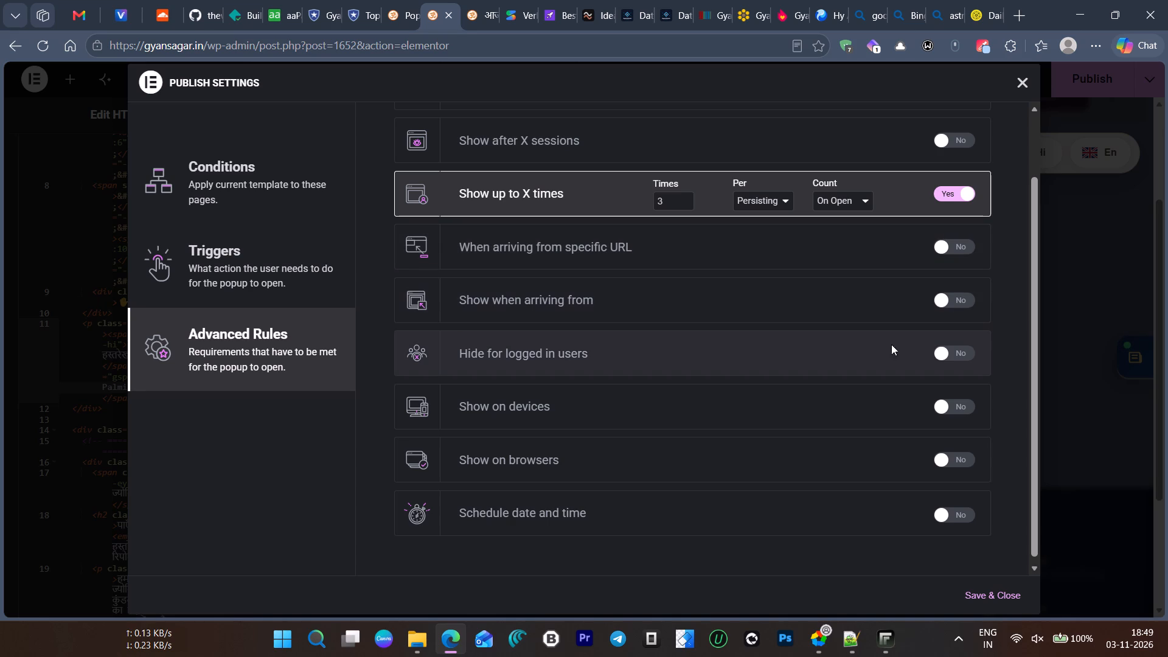
scroll(770, 379, down, 2)
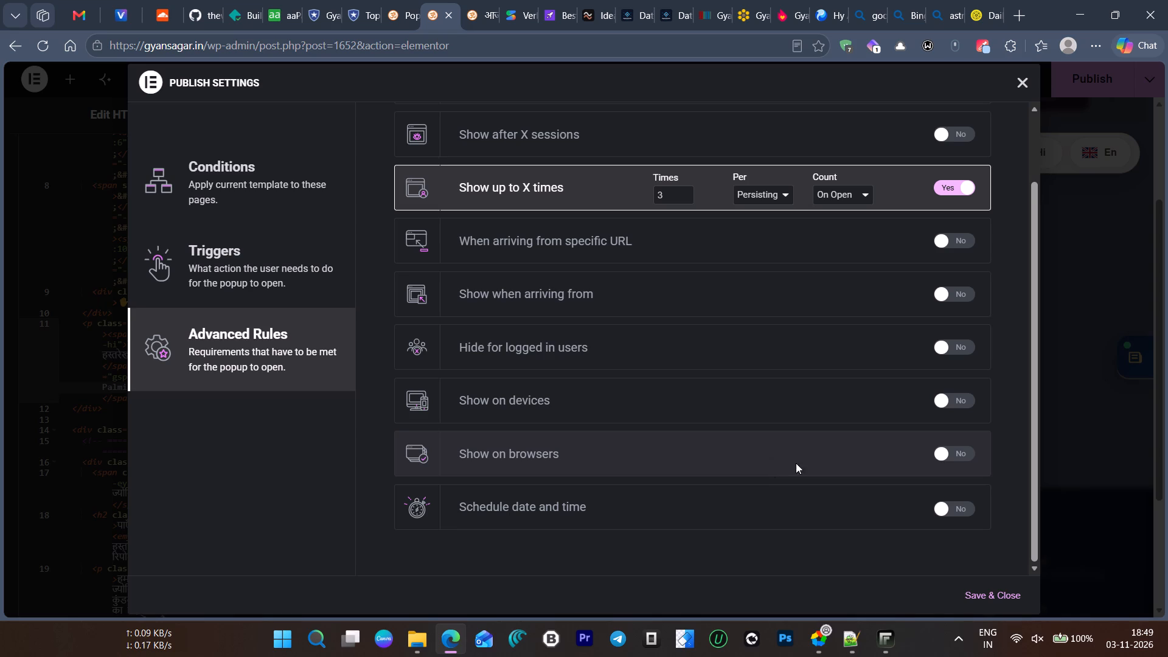
click(951, 404)
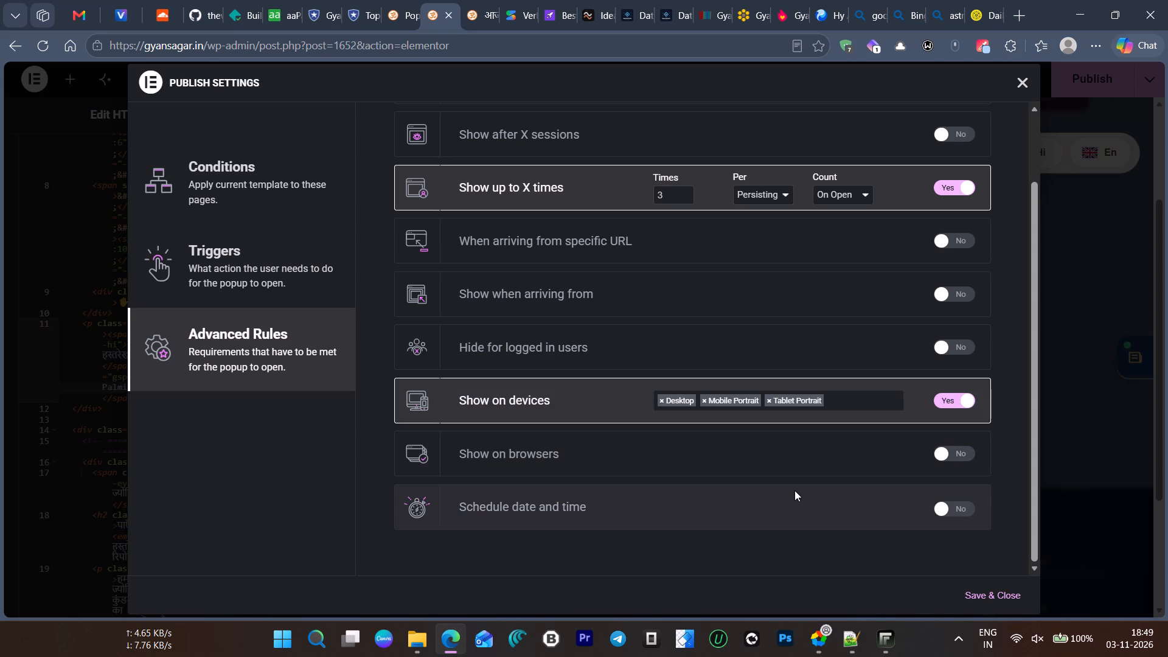
scroll(794, 490, down, 1)
click(978, 594)
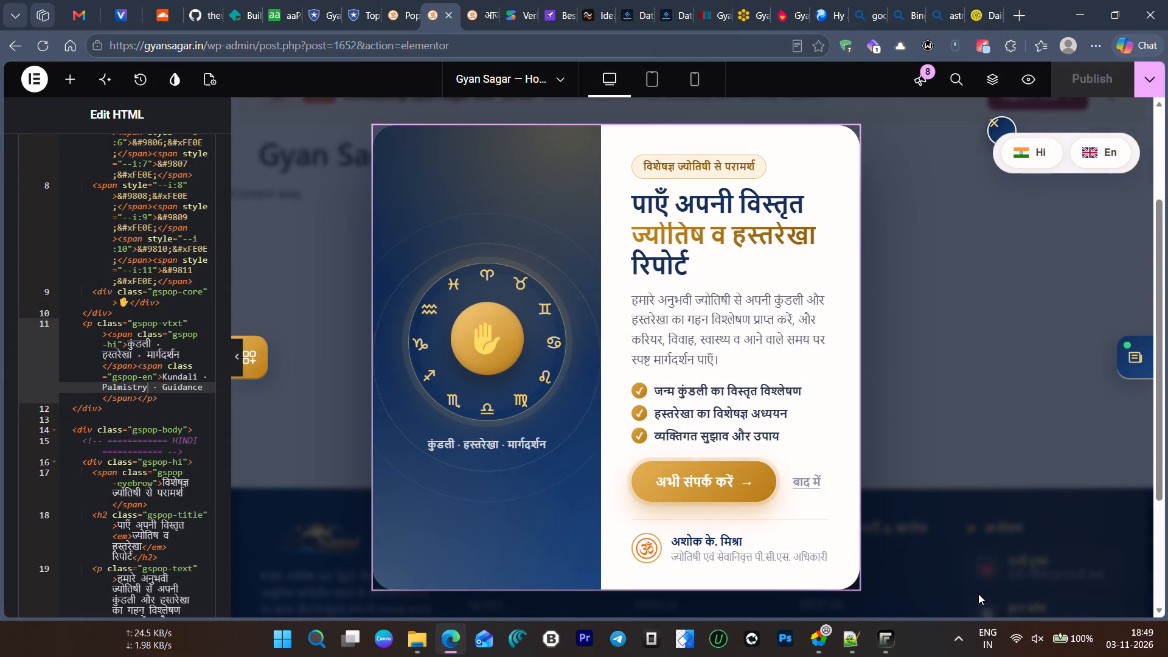
Check the Gyan Sagar homepage for the popup by scrolling through it and force-reloading it without cache.
click(490, 0)
scroll(468, 528, up, 2)
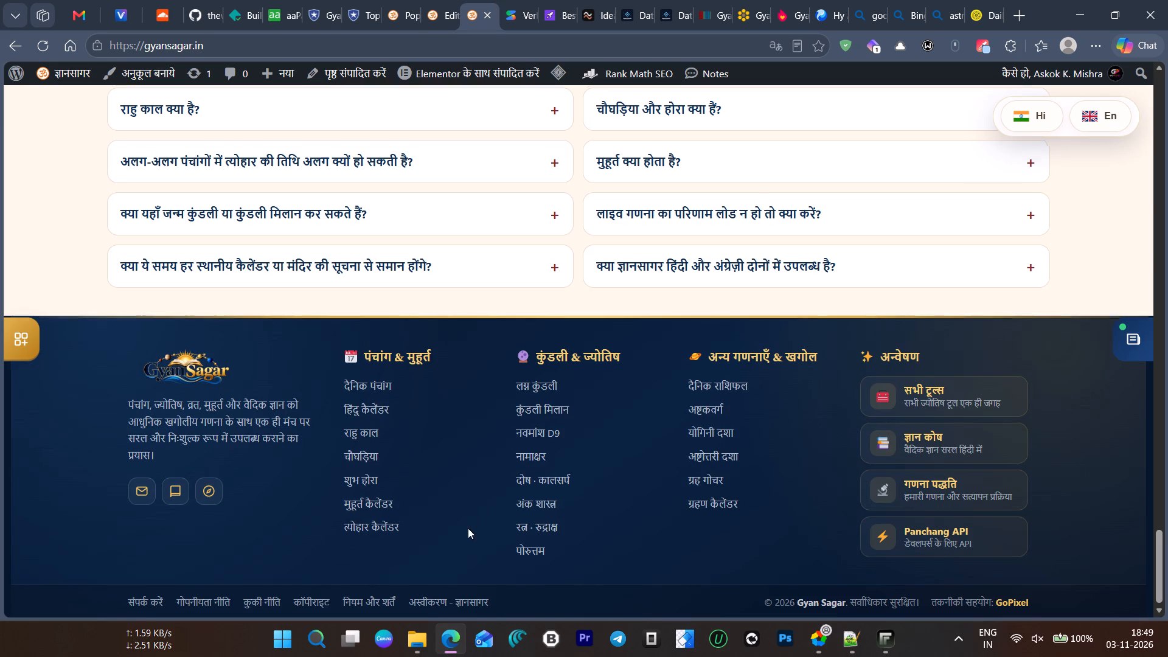
scroll(468, 528, up, 20)
scroll(468, 528, up, 7)
scroll(468, 528, down, 2)
scroll(468, 528, up, 3)
scroll(468, 528, down, 1)
scroll(468, 528, up, 4)
scroll(468, 528, down, 1)
scroll(468, 528, up, 12)
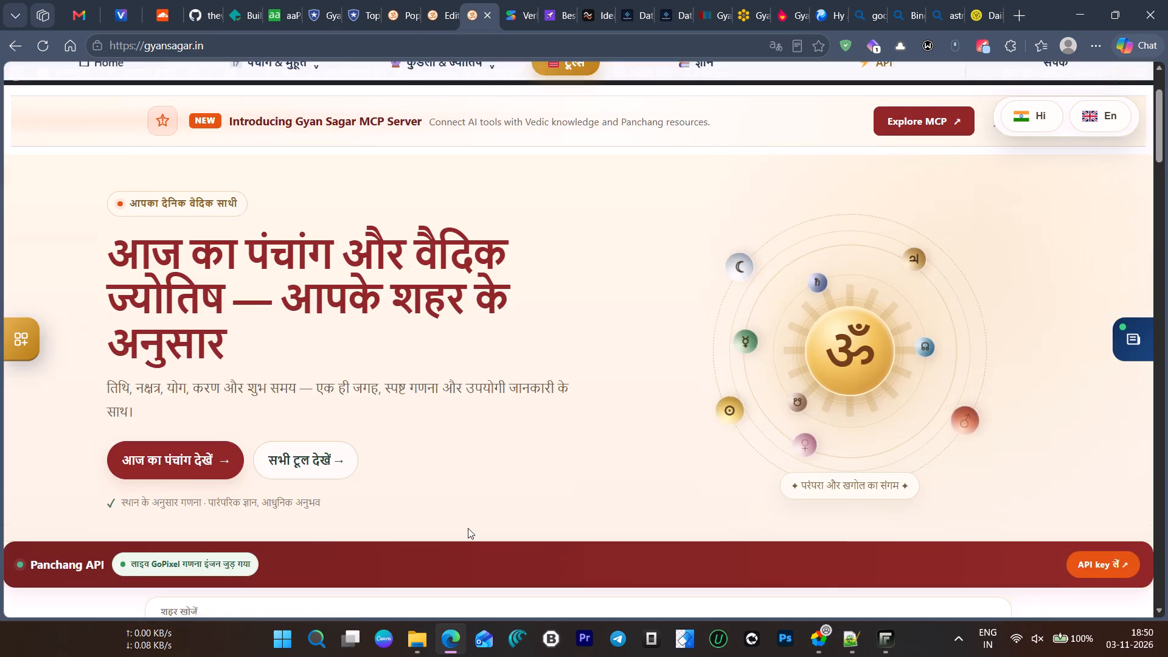
scroll(468, 528, up, 7)
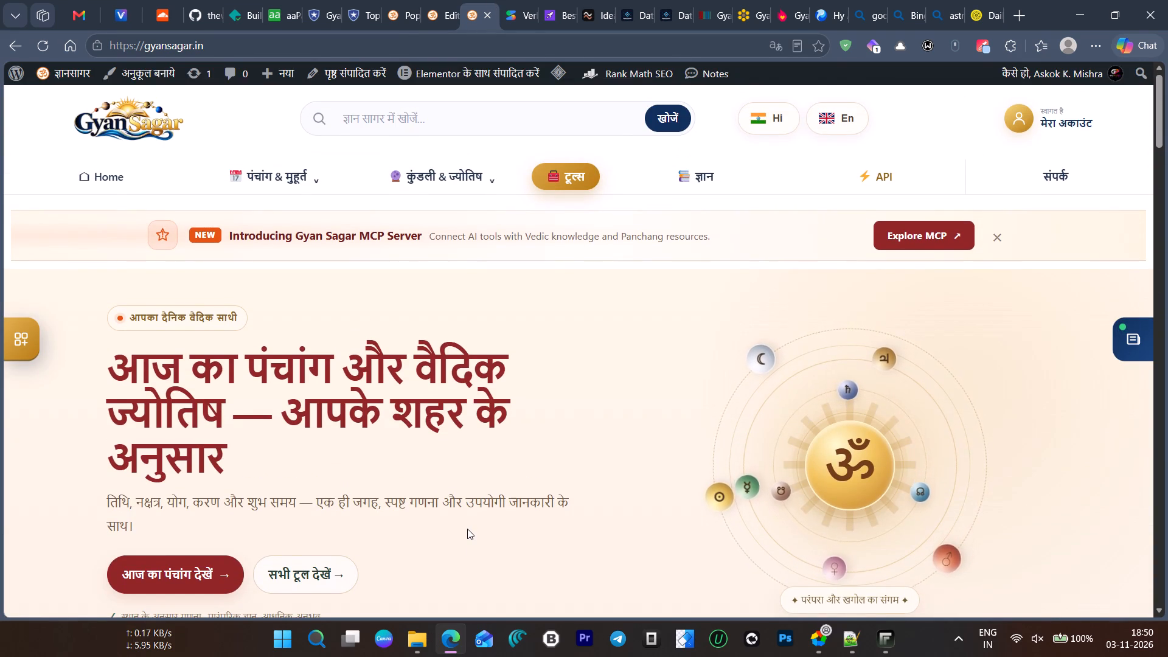
key(ctrl+shift+r)
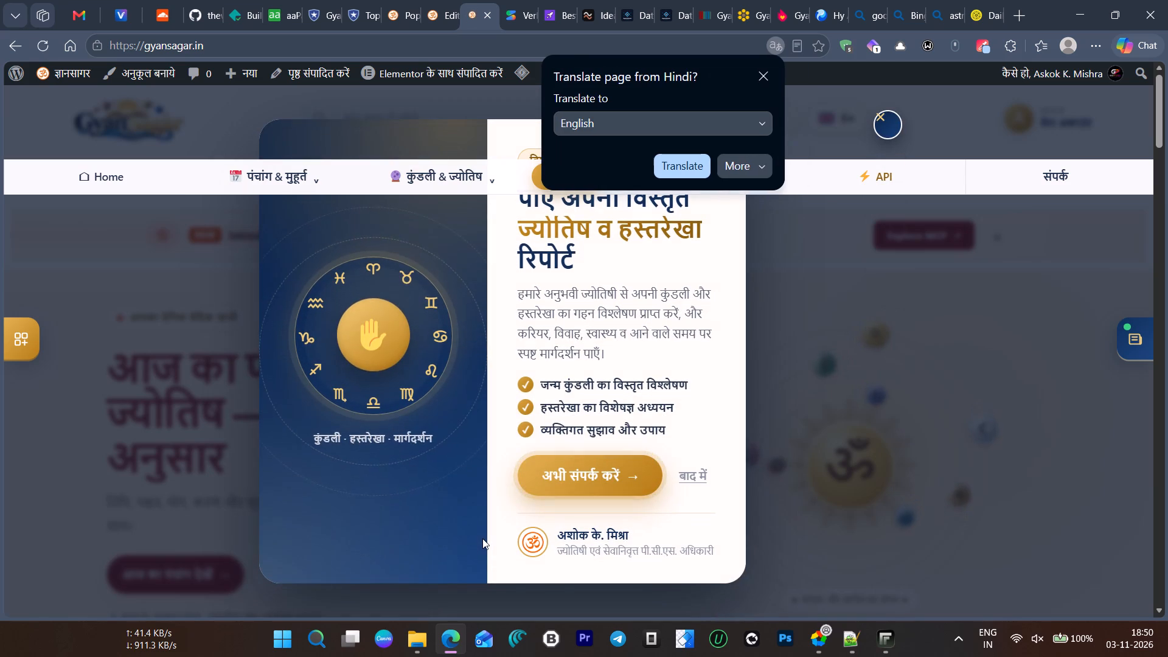
Examine the Hindi popup over the Gyan Sagar homepage while scrolling, and dismiss the browser's translation offer.
scroll(831, 601, up, 3)
scroll(779, 421, down, 1)
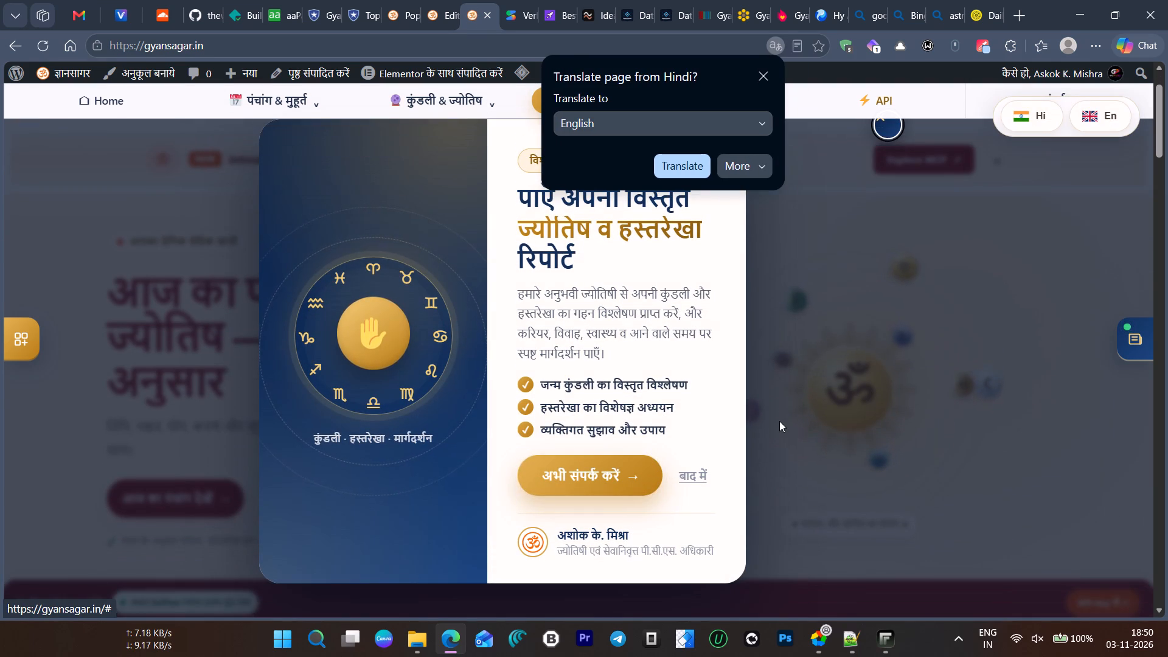
scroll(779, 421, down, 1)
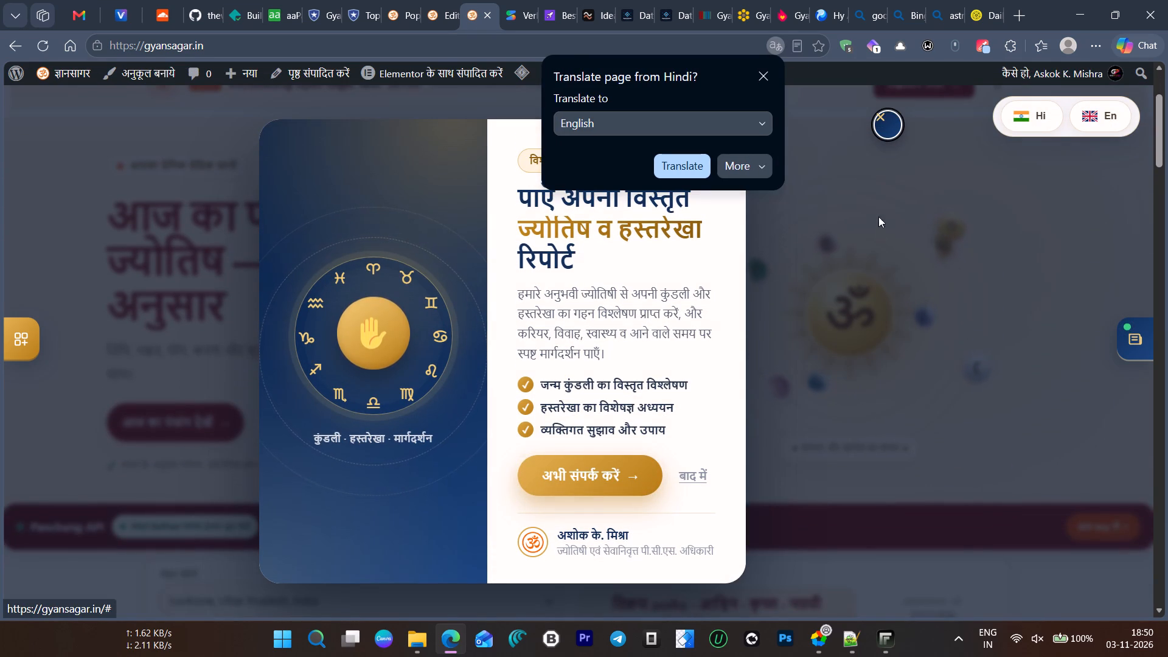
click(766, 82)
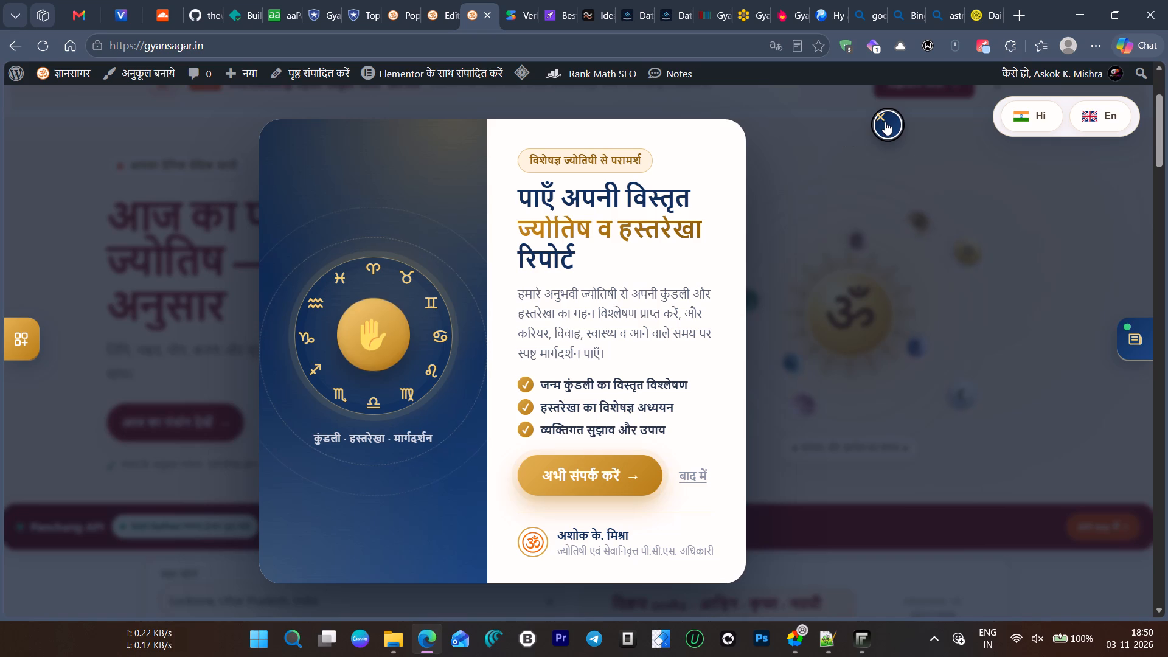
scroll(761, 380, up, 2)
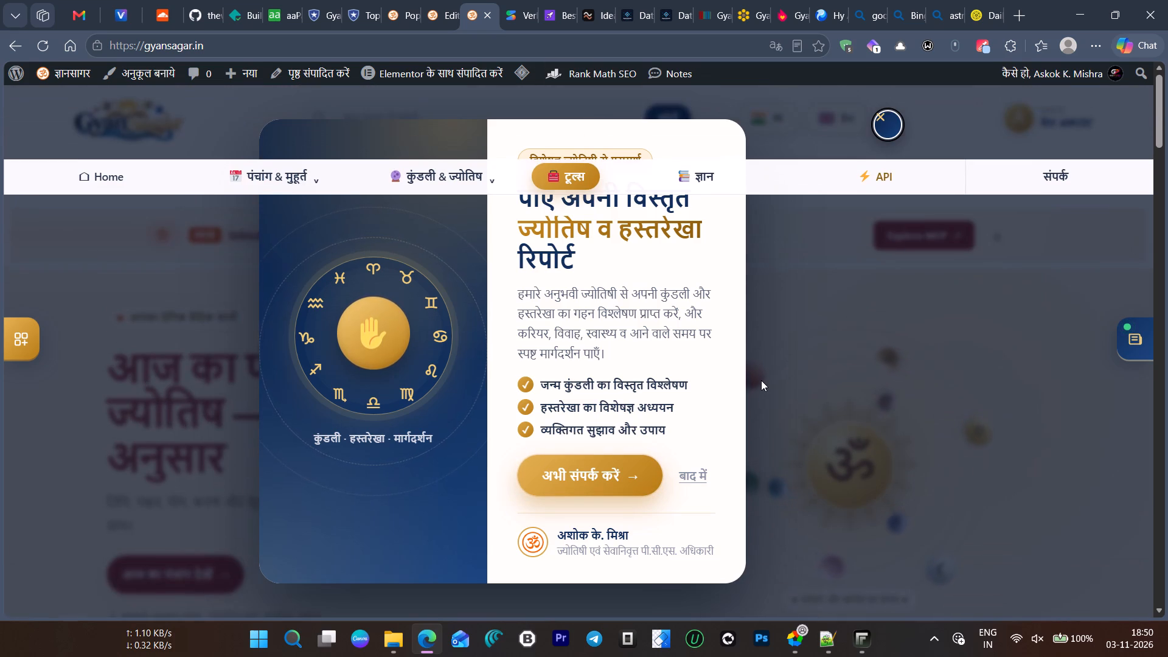
scroll(761, 380, down, 1)
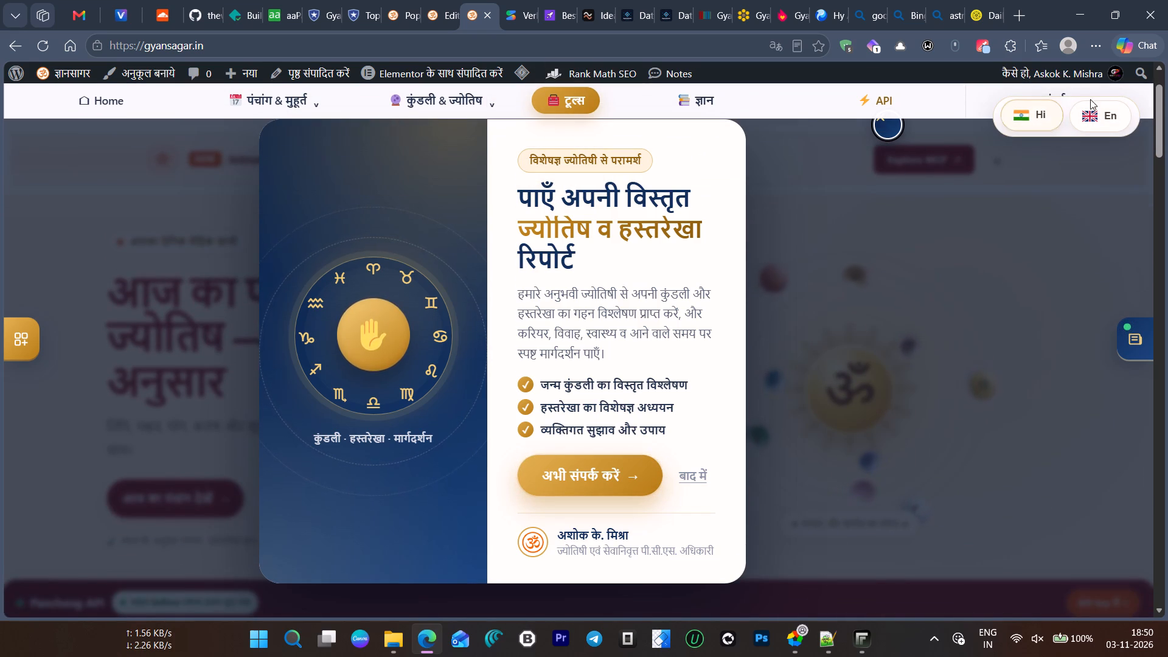
Switch the homepage to English, examine the English popup while scrolling the page behind it, and close the popup.
click(1118, 114)
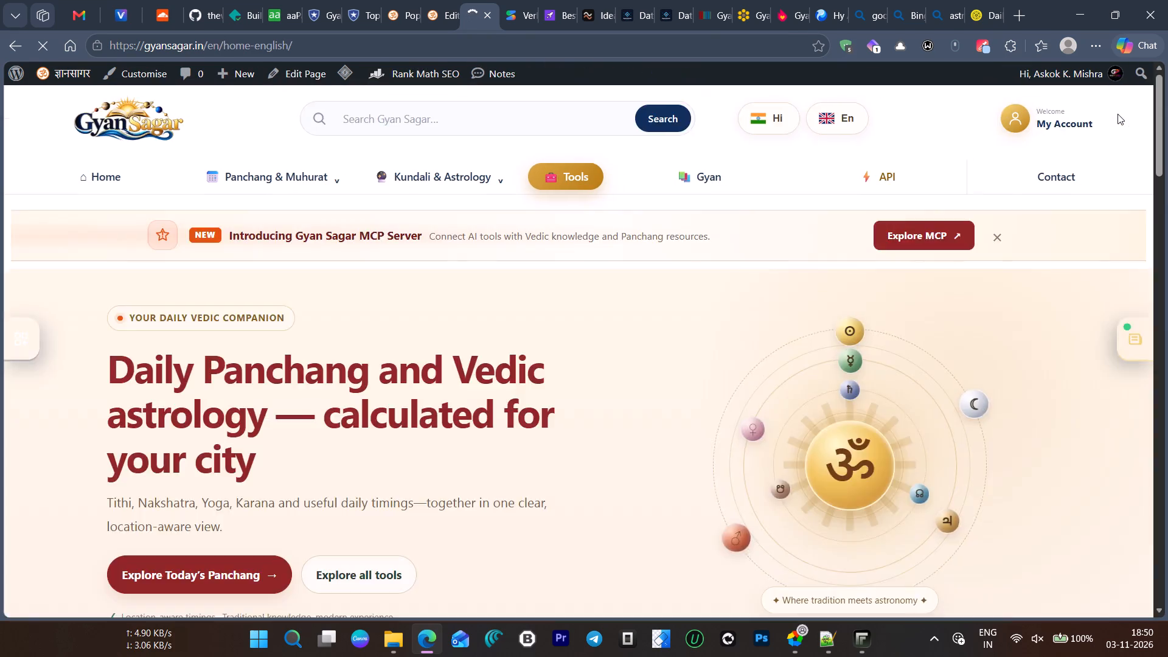
scroll(968, 313, up, 2)
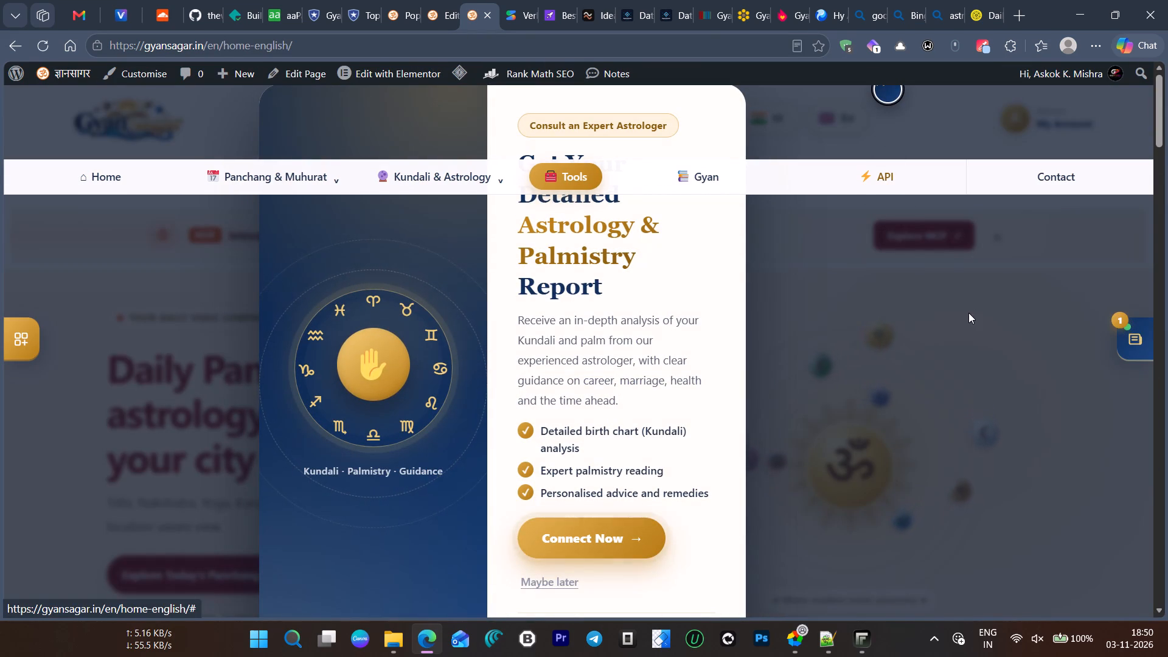
scroll(968, 313, down, 3)
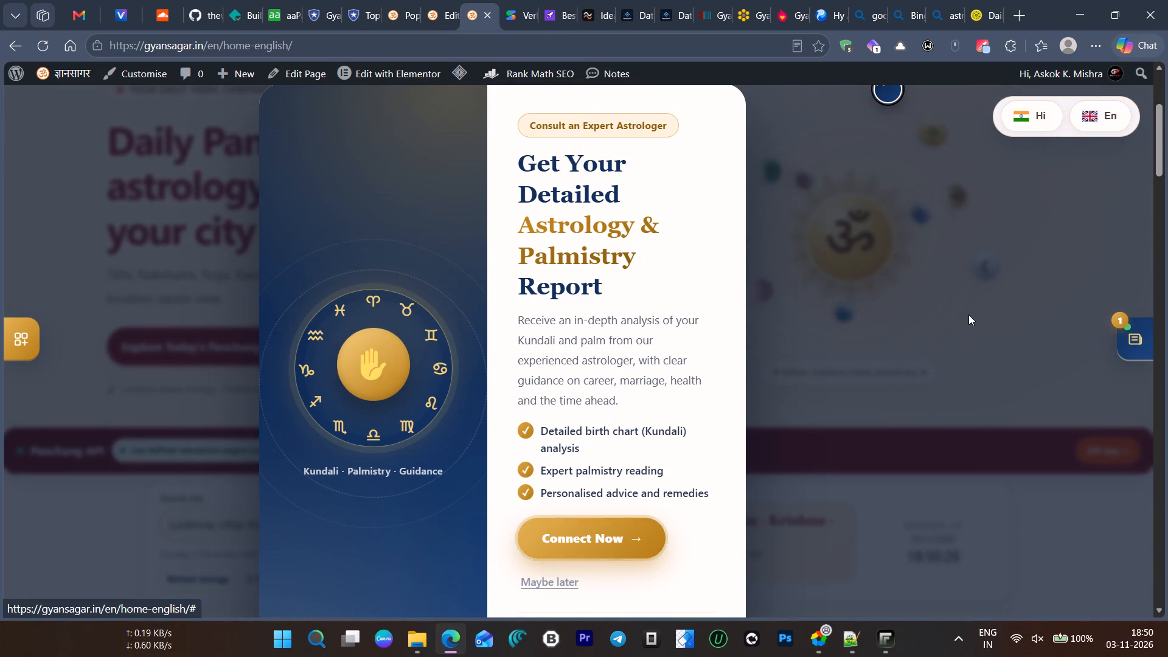
scroll(880, 532, down, 1)
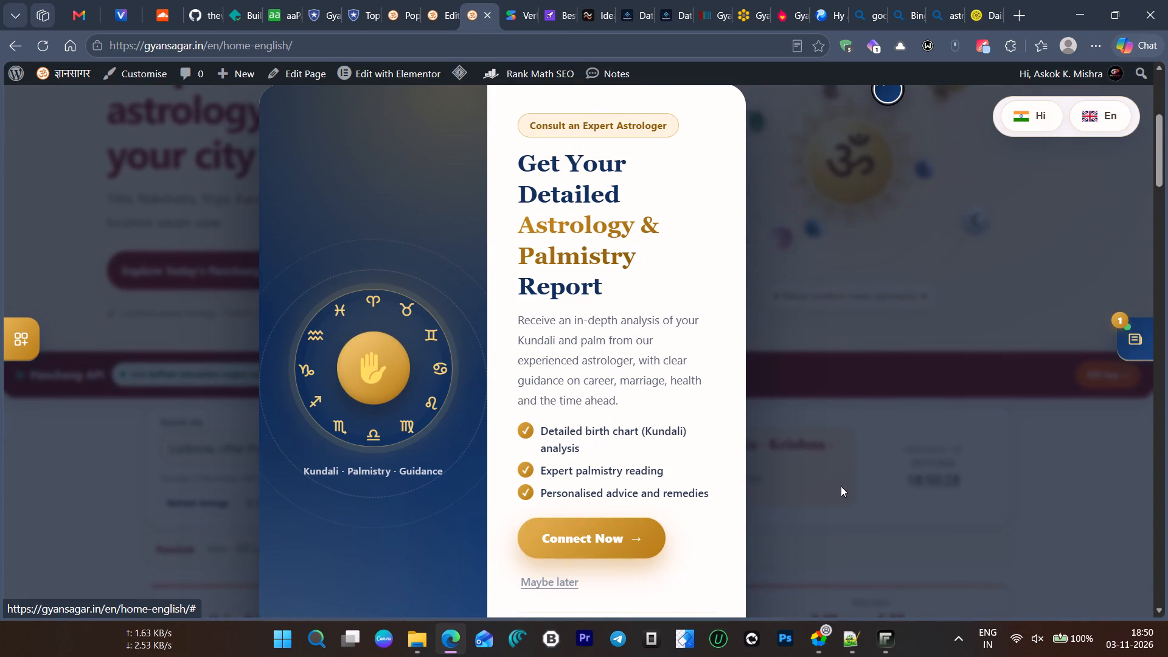
scroll(841, 486, down, 5)
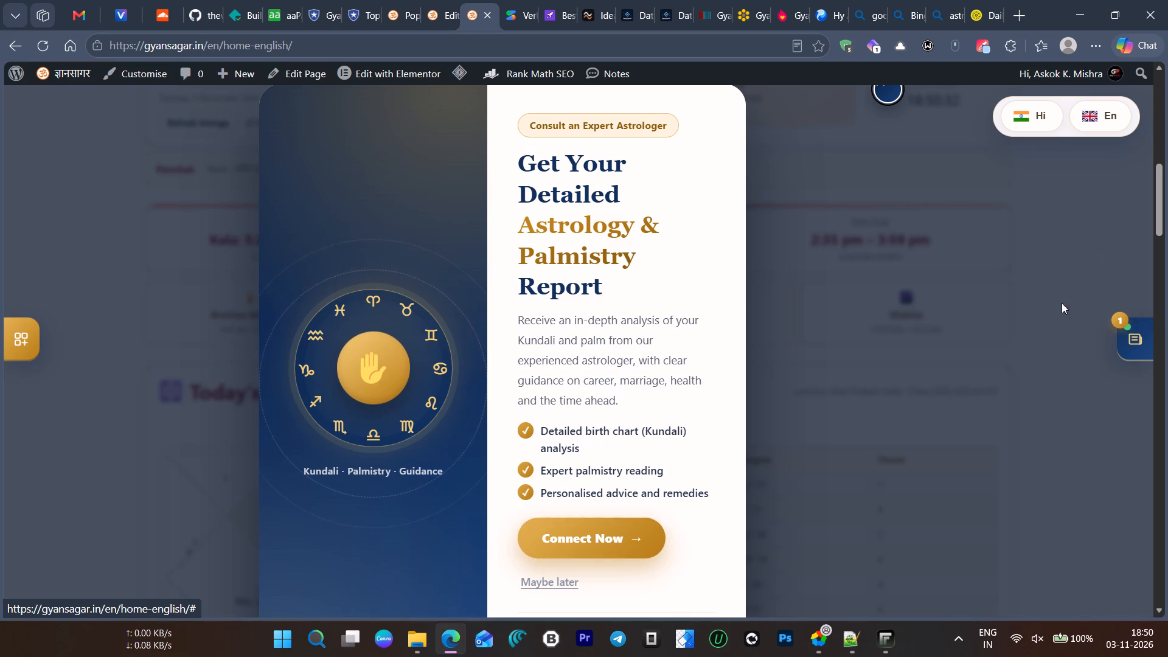
scroll(982, 337, up, 3)
click(886, 104)
click(888, 92)
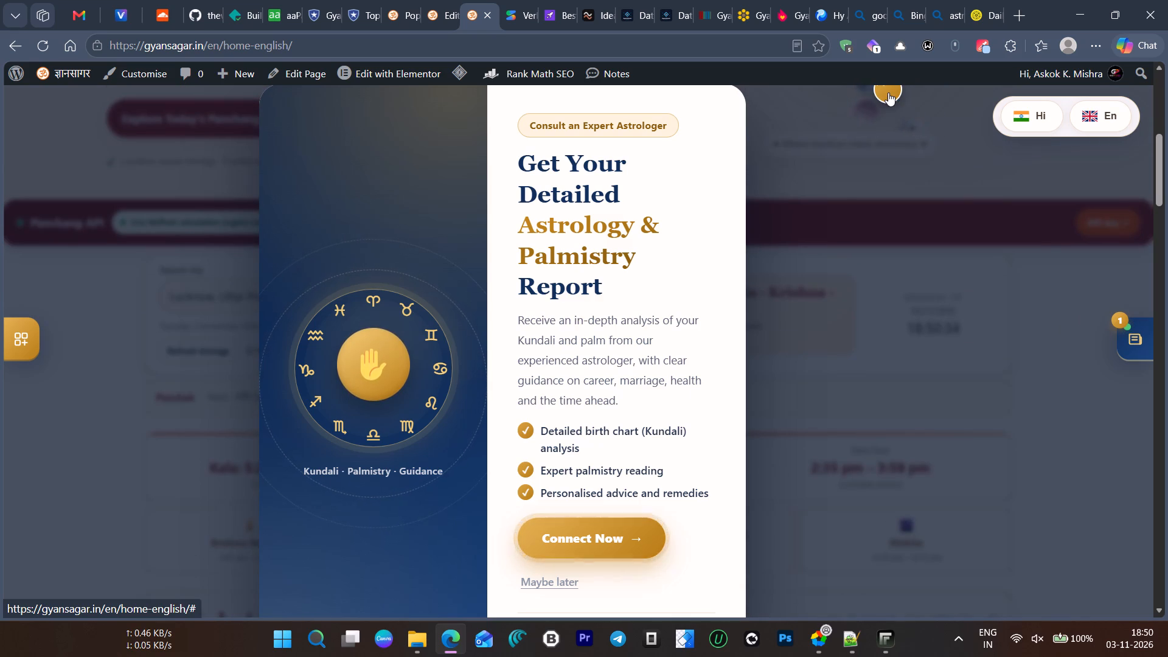
scroll(506, 308, down, 4)
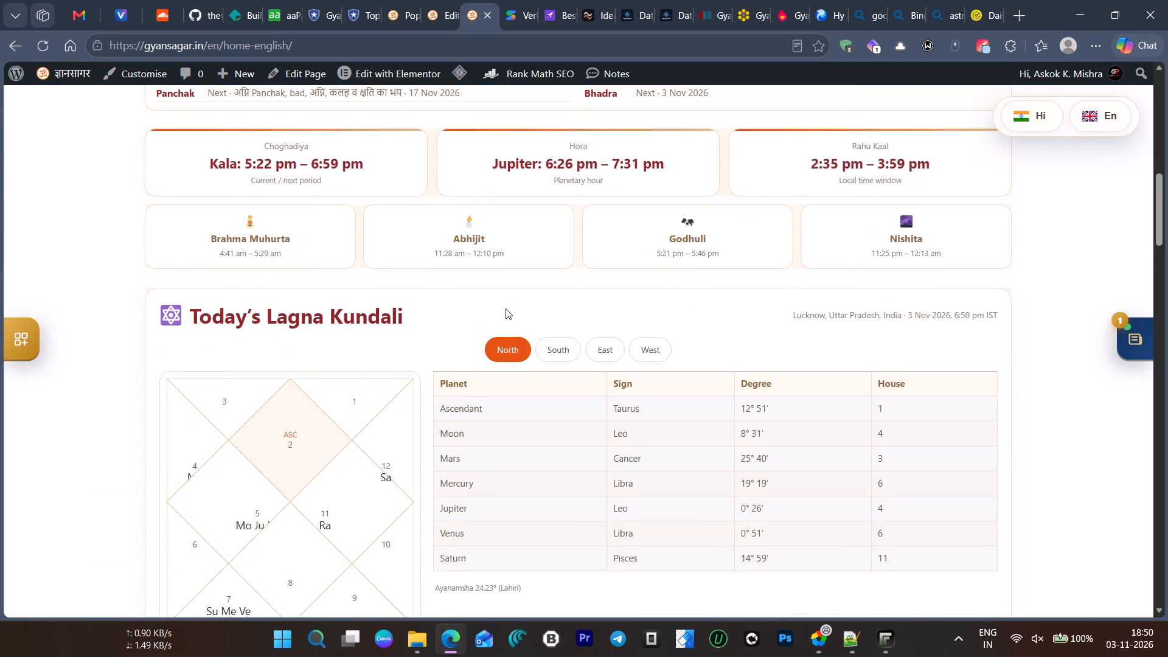
scroll(506, 308, down, 5)
Set the status of the "Gyan Sagar — Home Popup" to Draft in the Elementor popups list and update it.
click(403, 0)
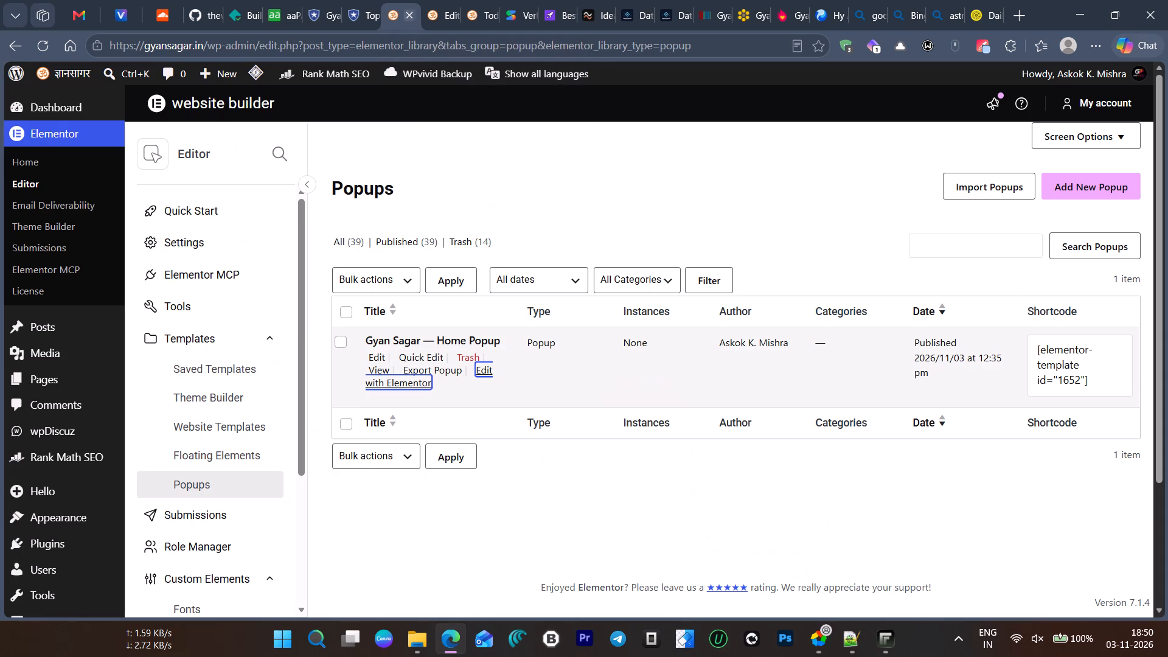
click(426, 357)
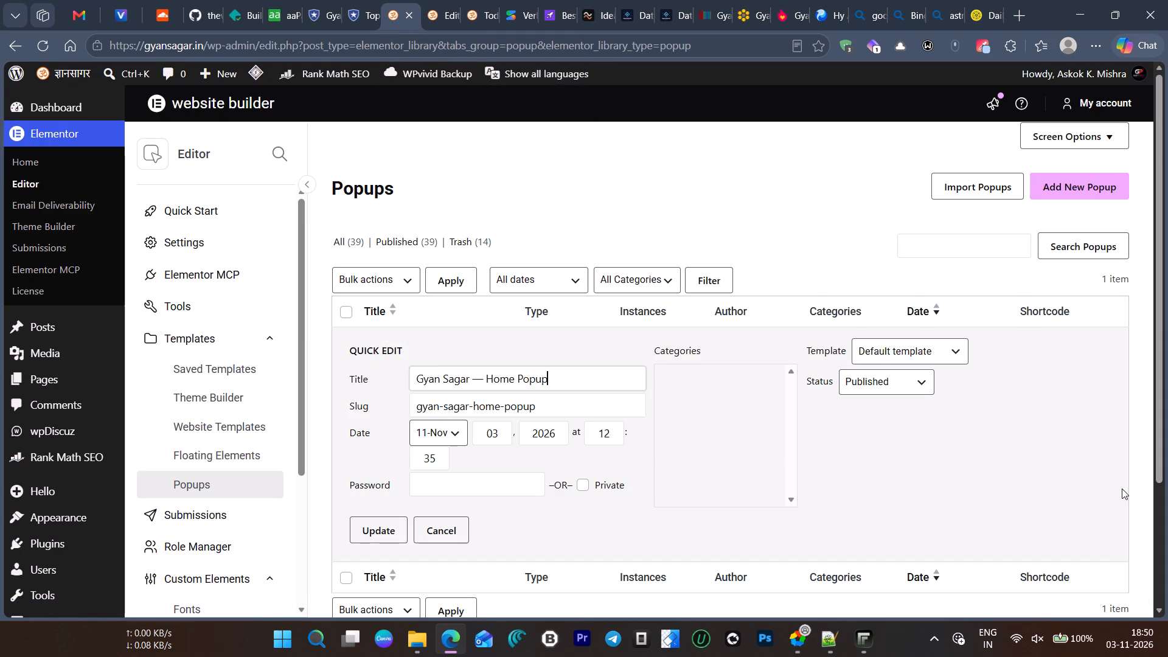
click(922, 386)
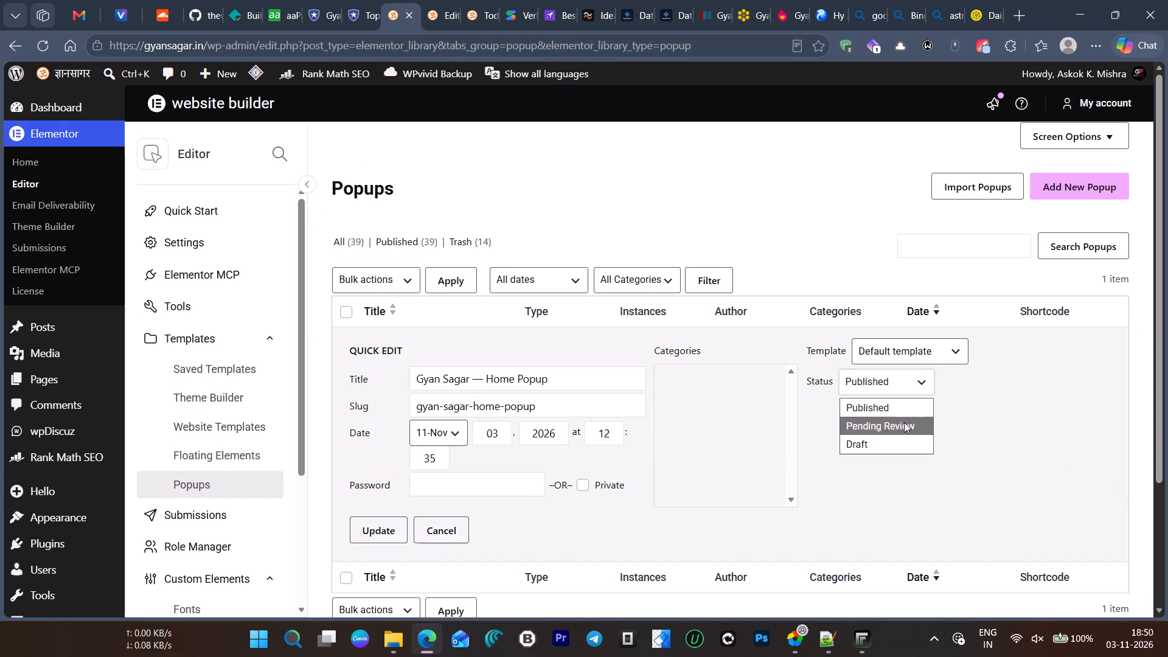
click(898, 443)
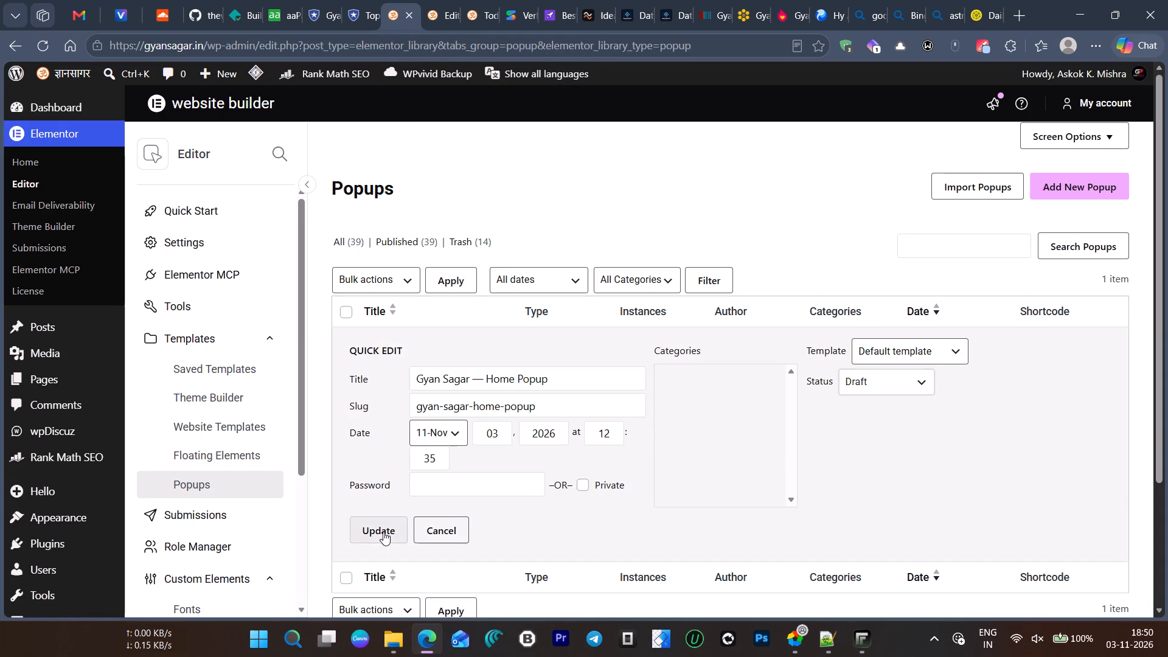
click(383, 532)
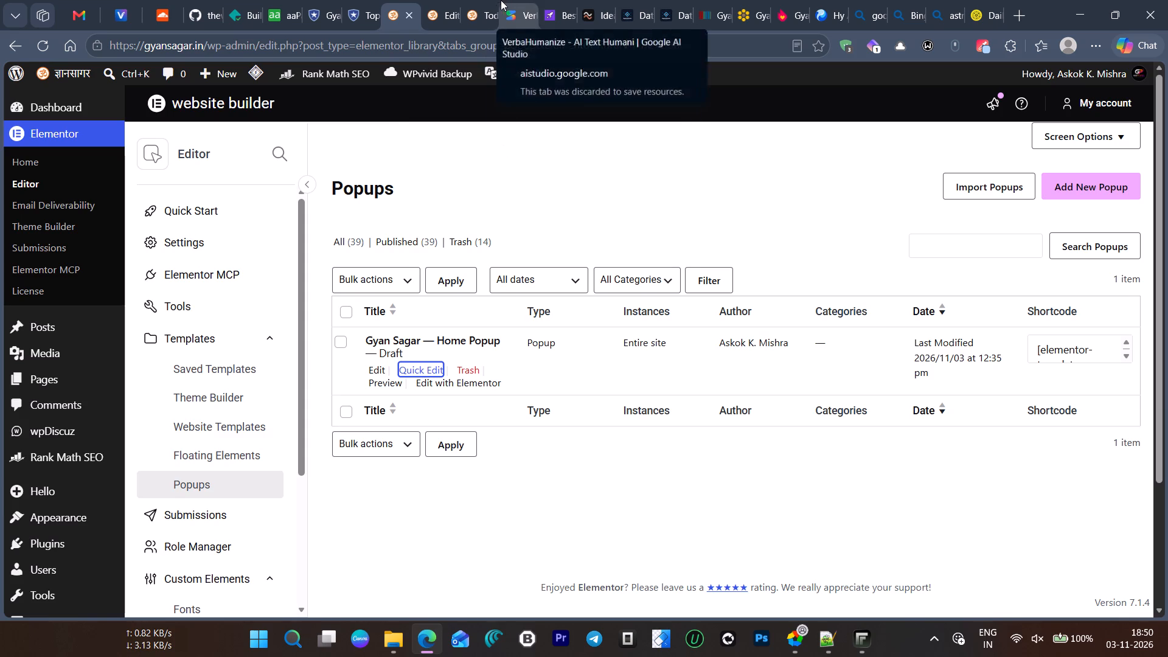
Return to the live site, load the Hindi homepage again and scroll through it to check whether the popup appears.
click(475, 0)
scroll(125, 255, up, 15)
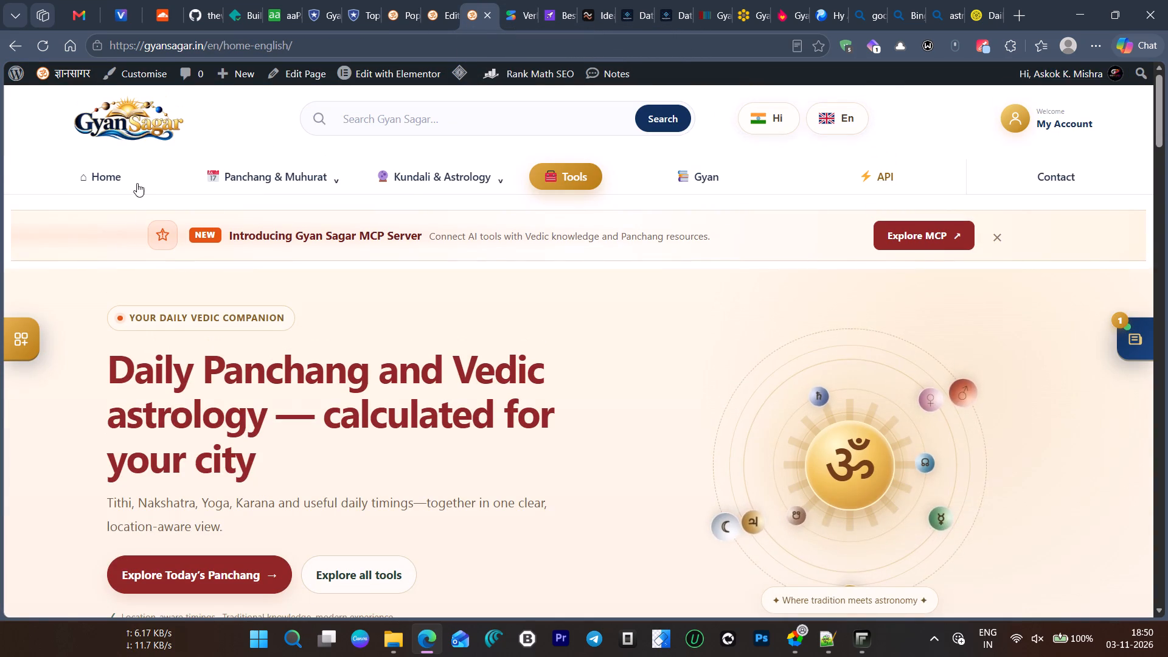
click(134, 122)
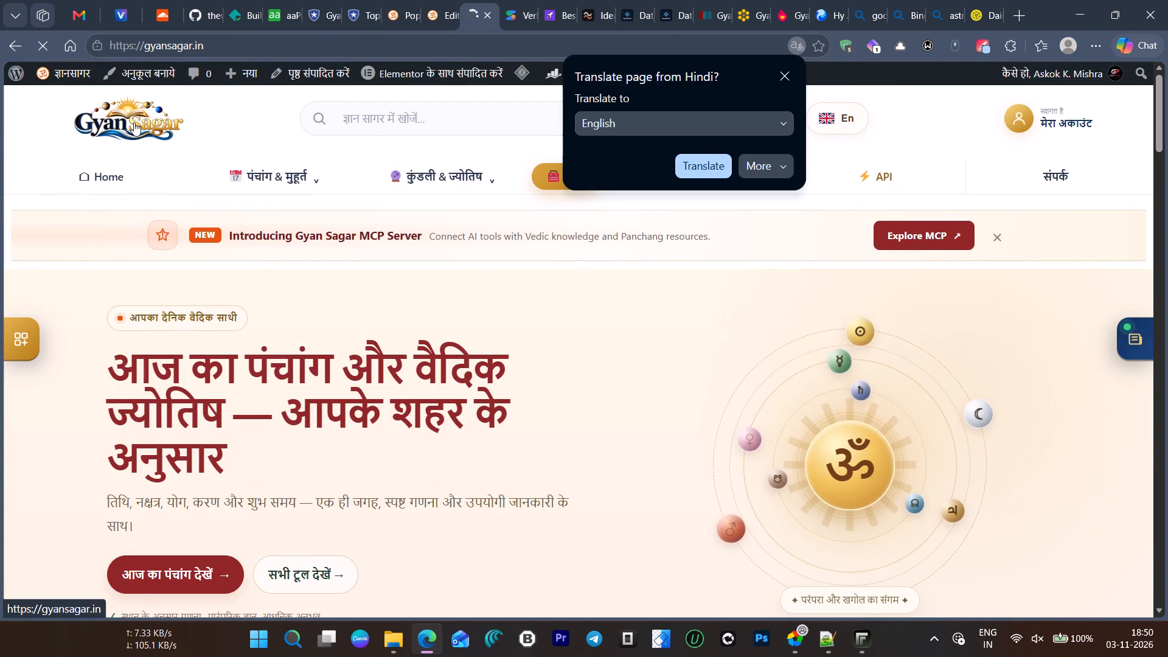
scroll(839, 428, down, 7)
scroll(839, 428, up, 1)
scroll(839, 428, down, 5)
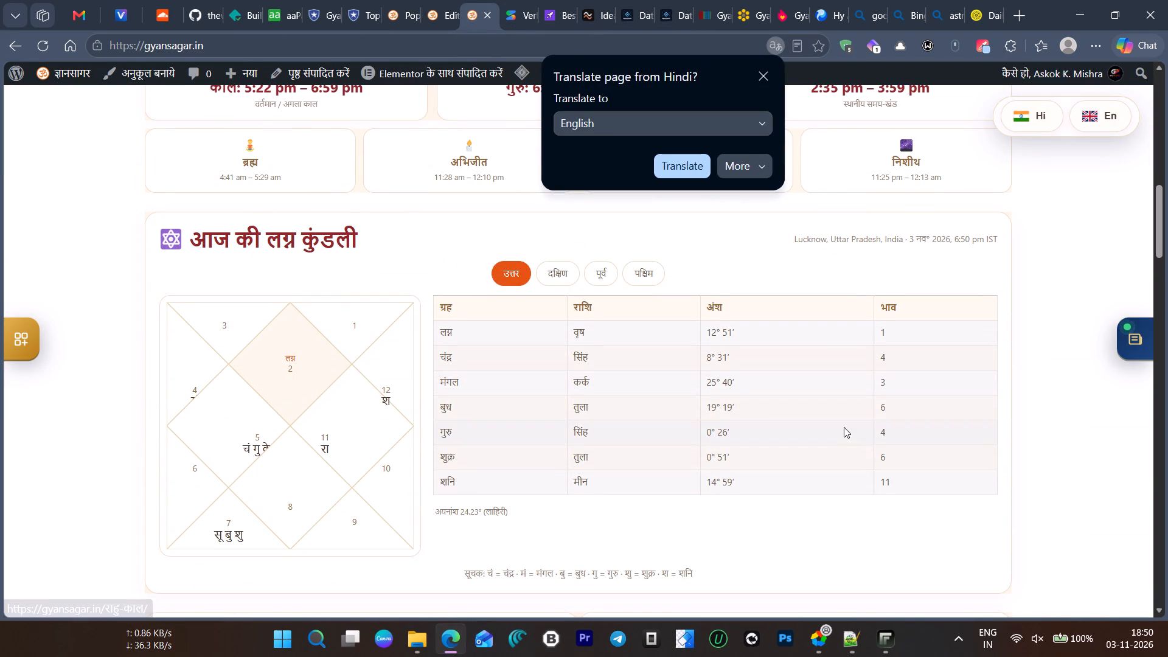